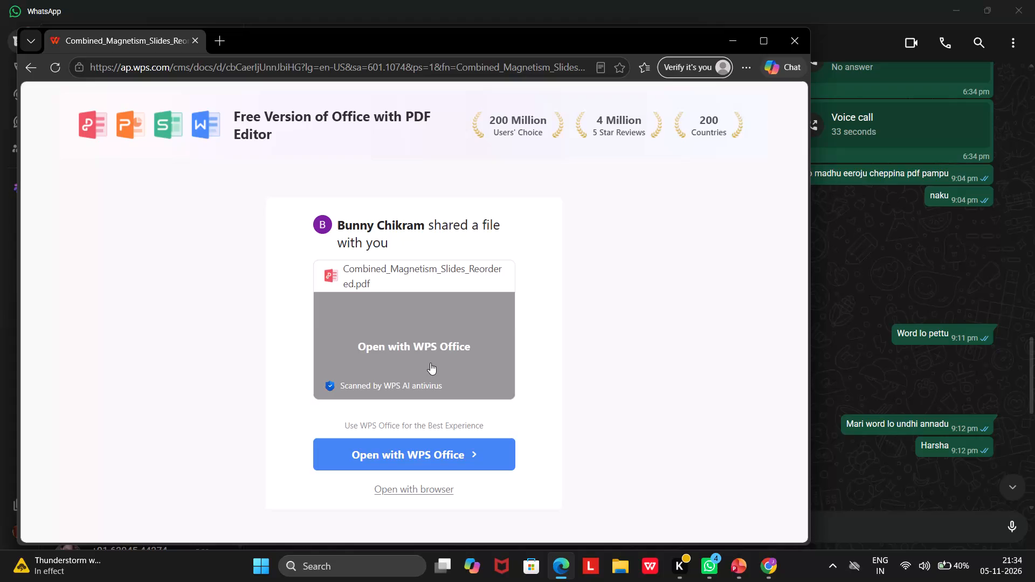
Open the shared Combined_Magnetism_Slides_Reordered.pdf with WPS Office, allowing ap.wps.com to access other apps and services on this device.
{"action": "left_click", "coordinate": [430, 363]}
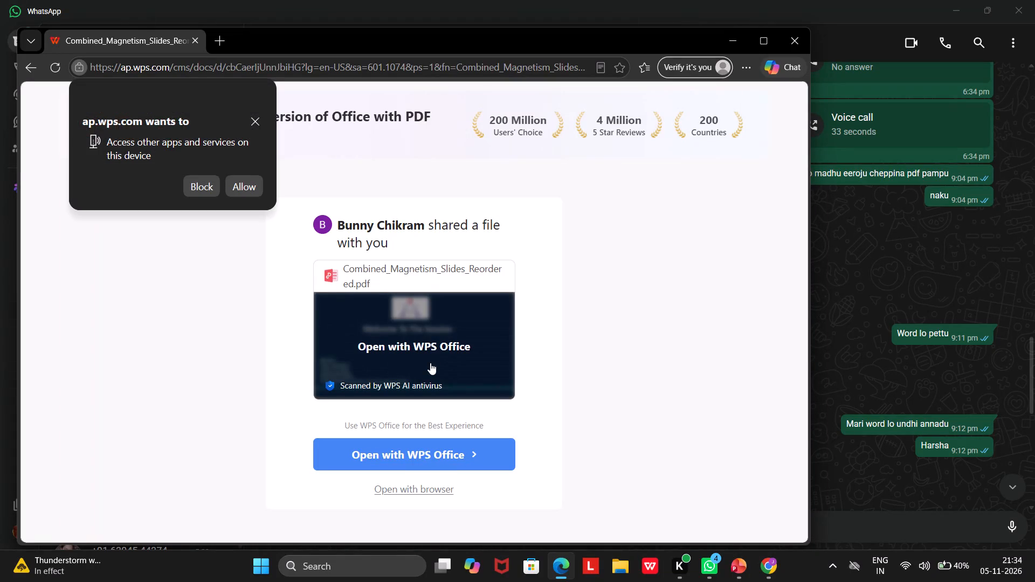
{"action": "left_click", "coordinate": [257, 198]}
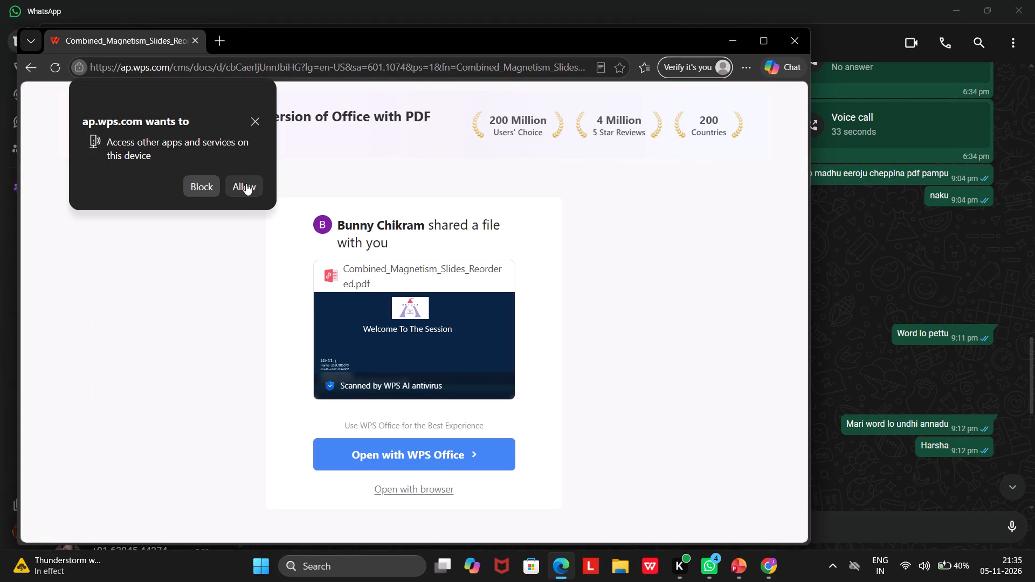
{"action": "left_click", "coordinate": [246, 183]}
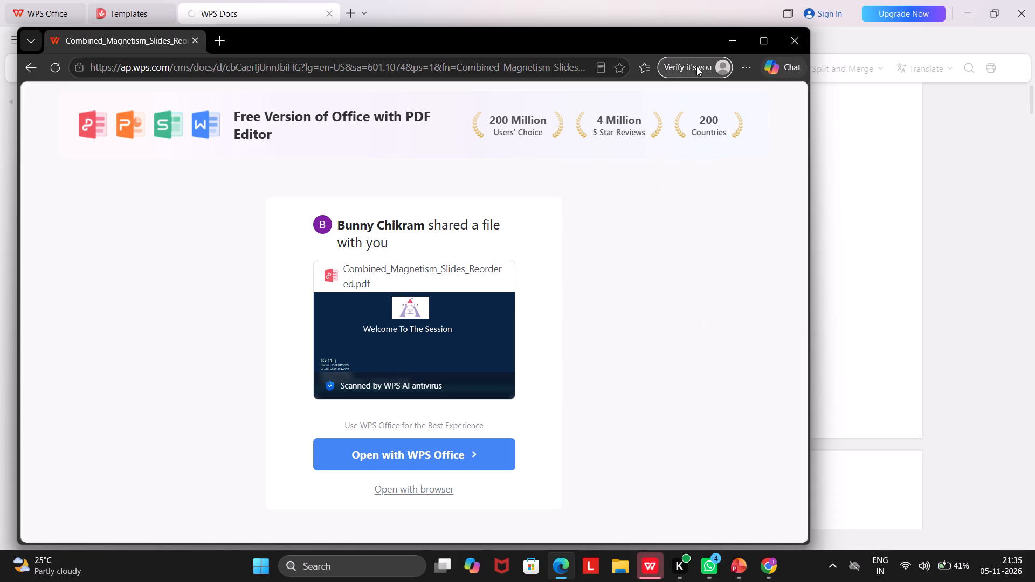
Minimize the browser window and return to the shared PDF in WPS Office.
{"action": "left_click", "coordinate": [721, 42]}
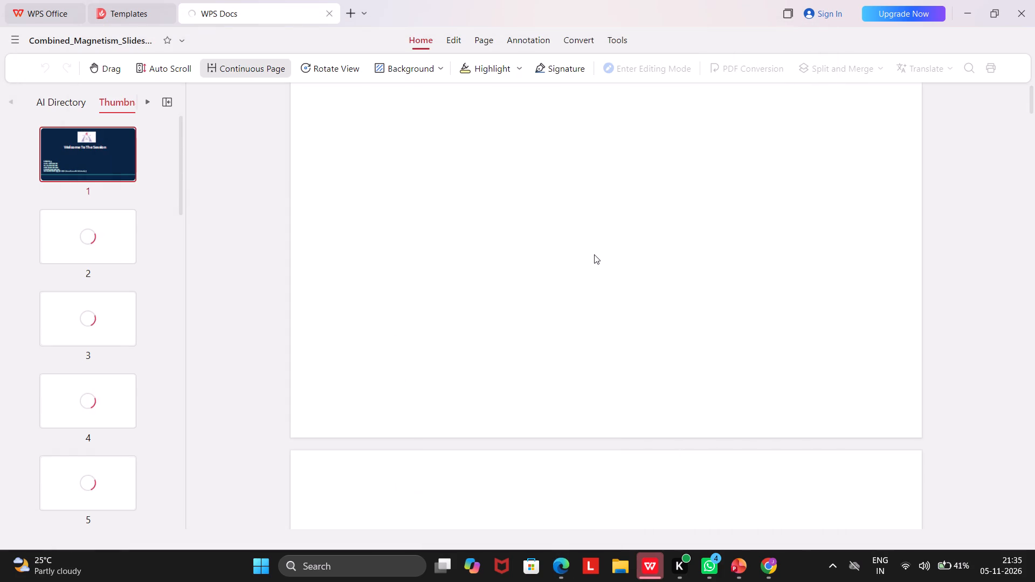
Look through the opening slides of the magnetism PDF, from the welcome slide to the agenda and back to the first page.
{"action": "scroll", "coordinate": [594, 254], "scroll_direction": "down", "scroll_amount": 1}
{"action": "scroll", "coordinate": [594, 254], "scroll_direction": "up", "scroll_amount": 3}
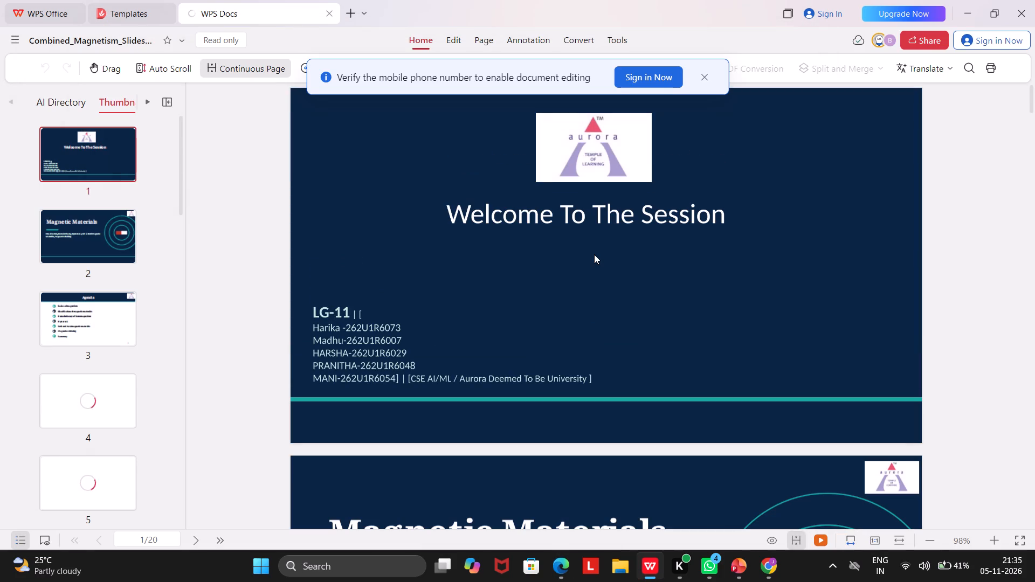
{"action": "scroll", "coordinate": [594, 254], "scroll_direction": "down", "scroll_amount": 5}
{"action": "scroll", "coordinate": [536, 329], "scroll_direction": "up", "scroll_amount": 4}
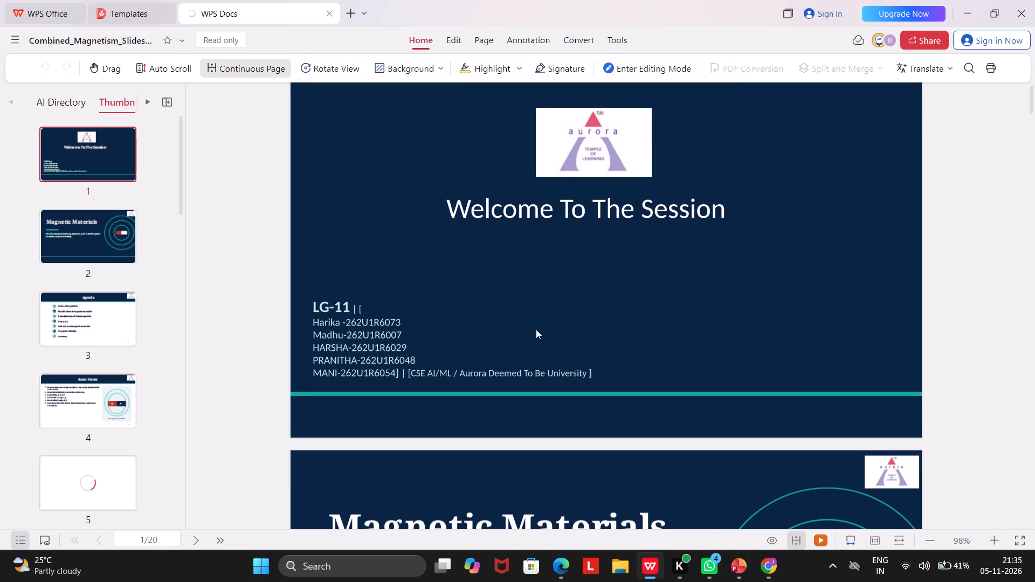
{"action": "scroll", "coordinate": [536, 329], "scroll_direction": "down", "scroll_amount": 3}
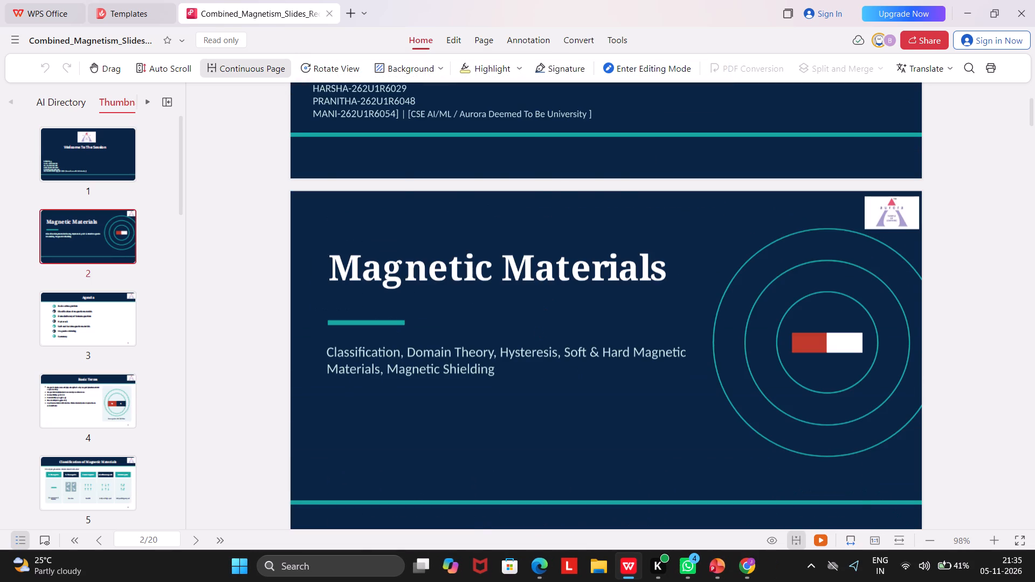
{"action": "scroll", "coordinate": [570, 258], "scroll_direction": "down", "scroll_amount": 7}
{"action": "scroll", "coordinate": [570, 258], "scroll_direction": "up", "scroll_amount": 4}
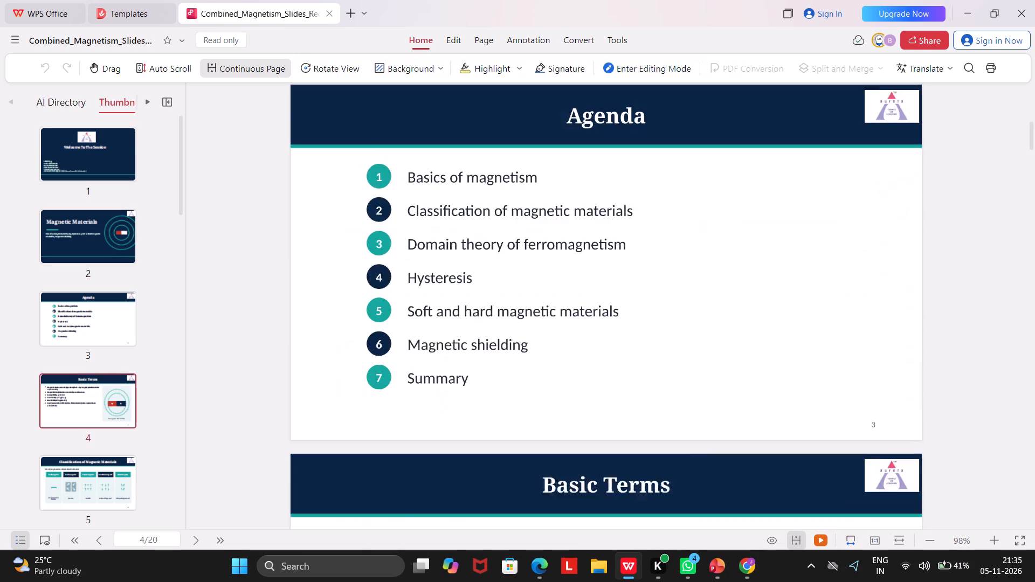
{"action": "scroll", "coordinate": [570, 258], "scroll_direction": "up", "scroll_amount": 7}
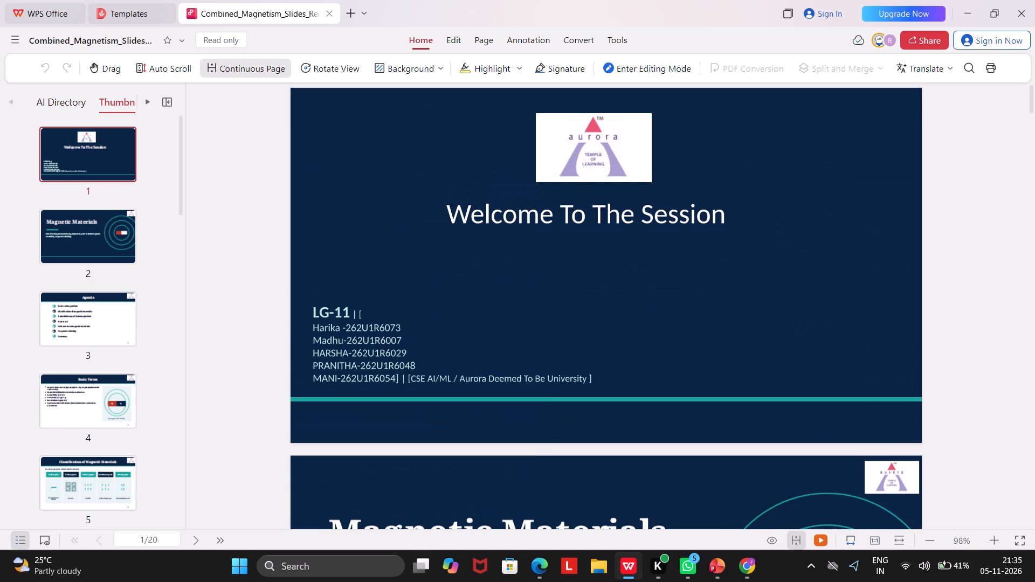
{"action": "scroll", "coordinate": [570, 258], "scroll_direction": "up", "scroll_amount": 1}
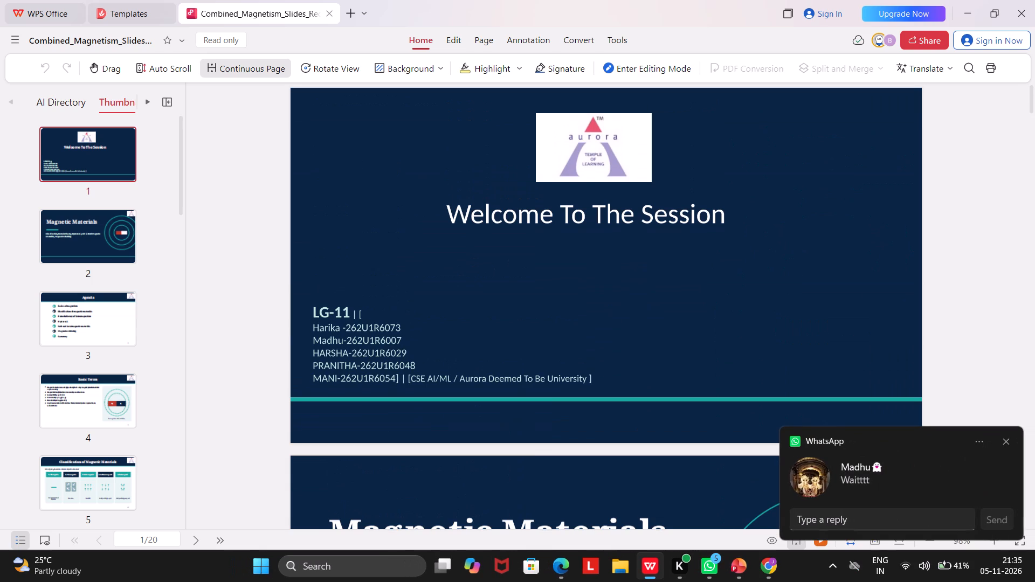
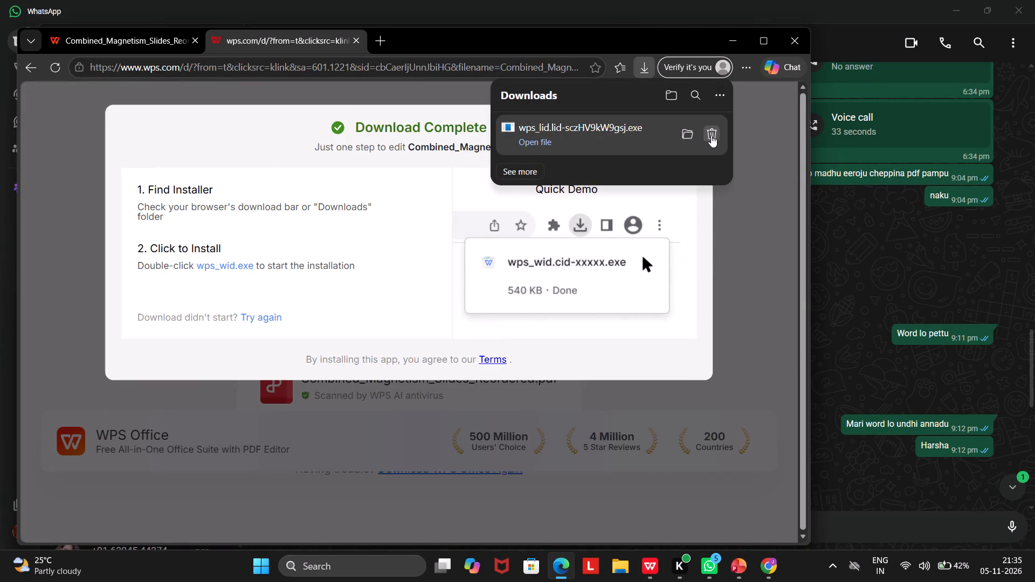
Delete the downloaded WPS installer file wps_lid.lid-sczHV9kW9gsj.exe from the browser's downloads.
{"action": "left_click", "coordinate": [713, 135]}
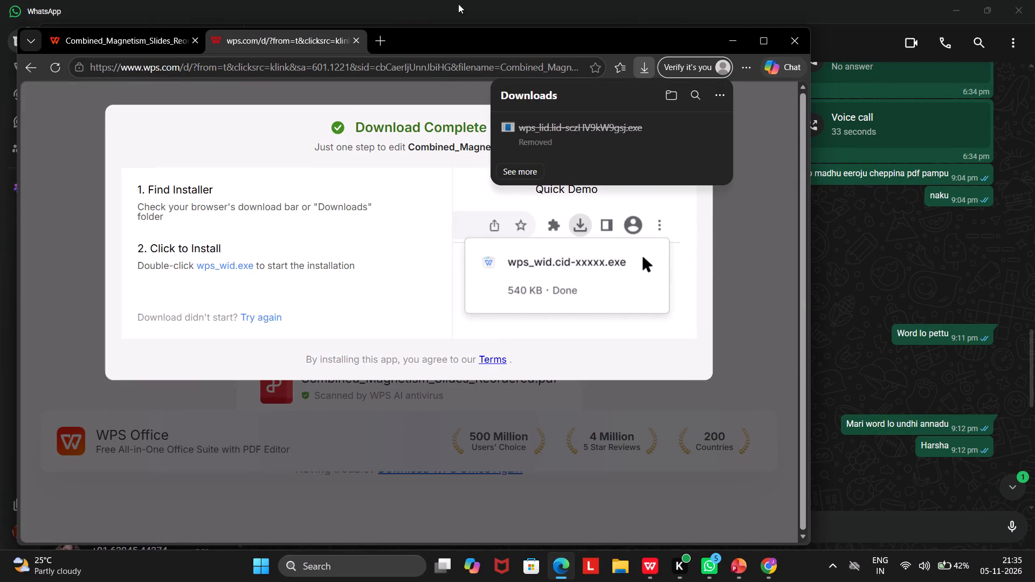
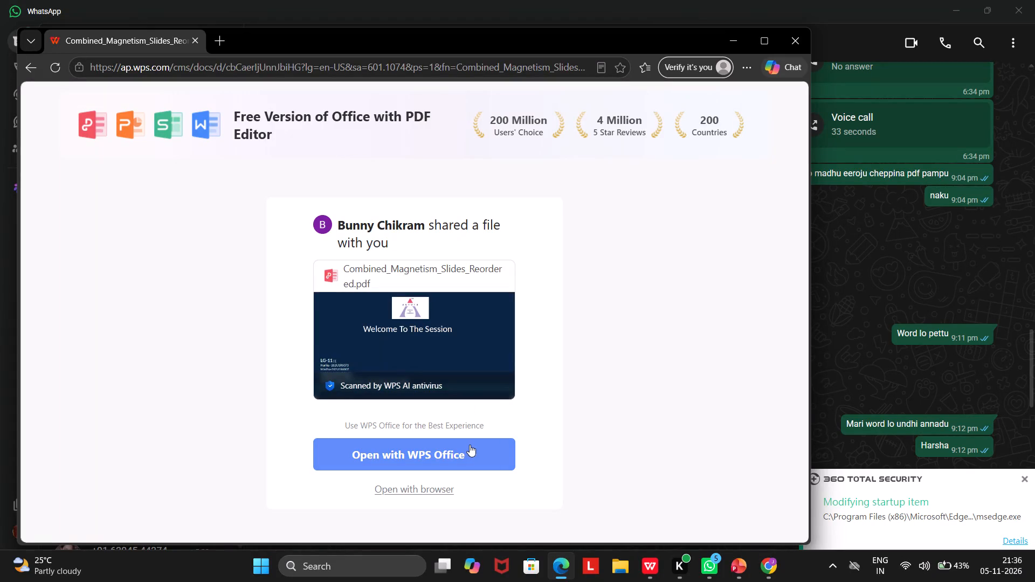
Open the shared Combined_Magnetism_Slides_Reordered.pdf in WPS Office from its sharing page.
{"action": "left_click", "coordinate": [433, 370]}
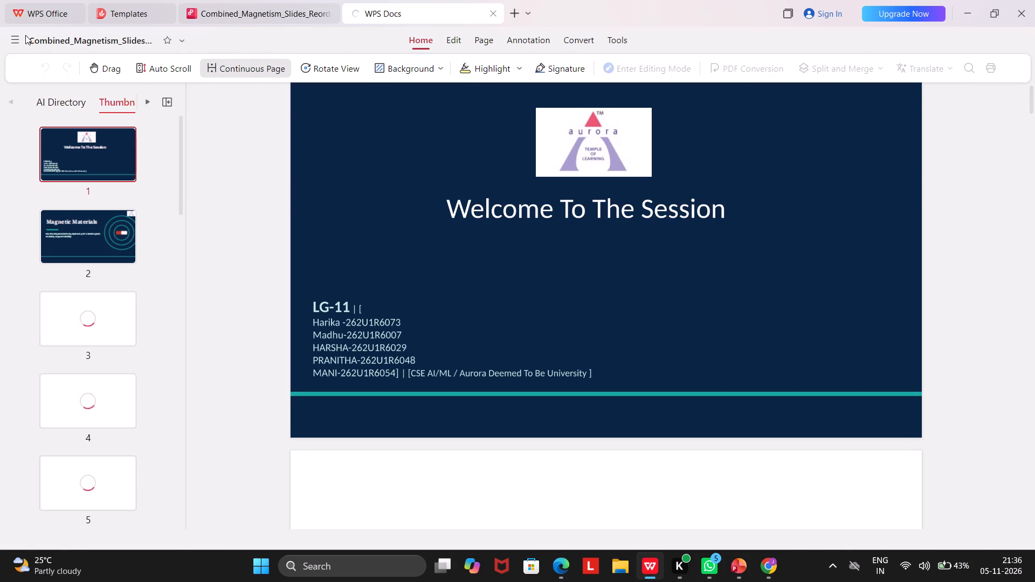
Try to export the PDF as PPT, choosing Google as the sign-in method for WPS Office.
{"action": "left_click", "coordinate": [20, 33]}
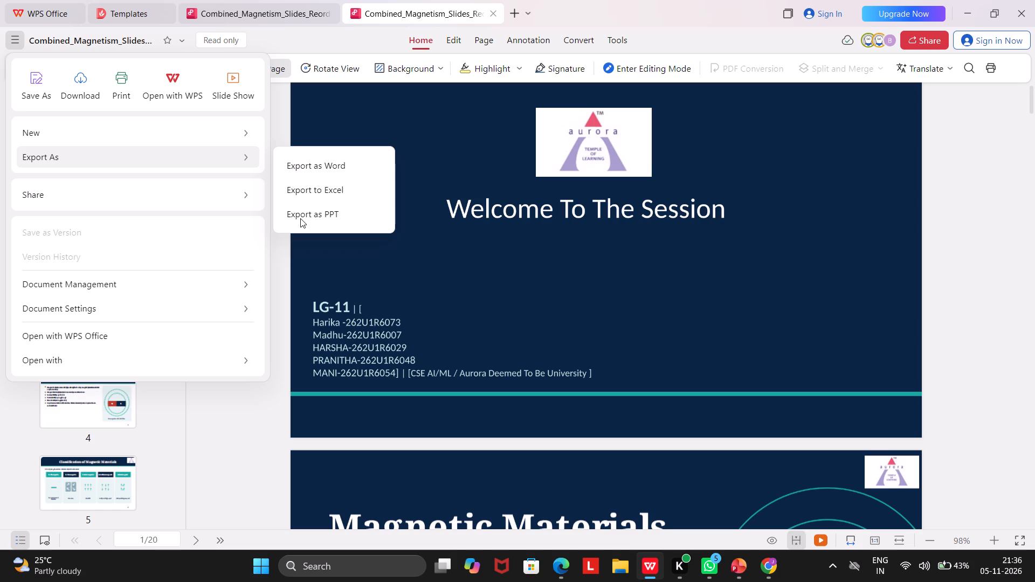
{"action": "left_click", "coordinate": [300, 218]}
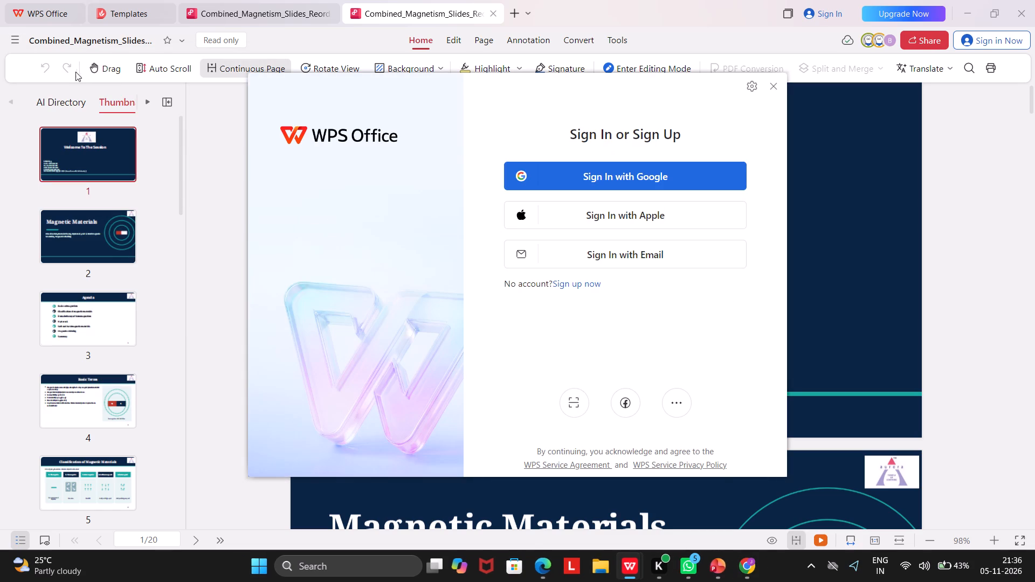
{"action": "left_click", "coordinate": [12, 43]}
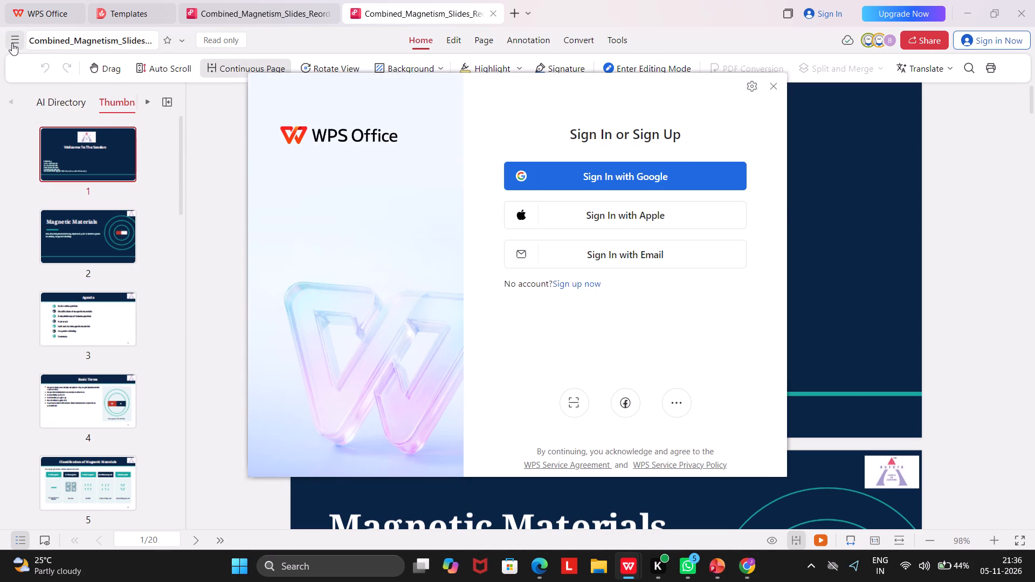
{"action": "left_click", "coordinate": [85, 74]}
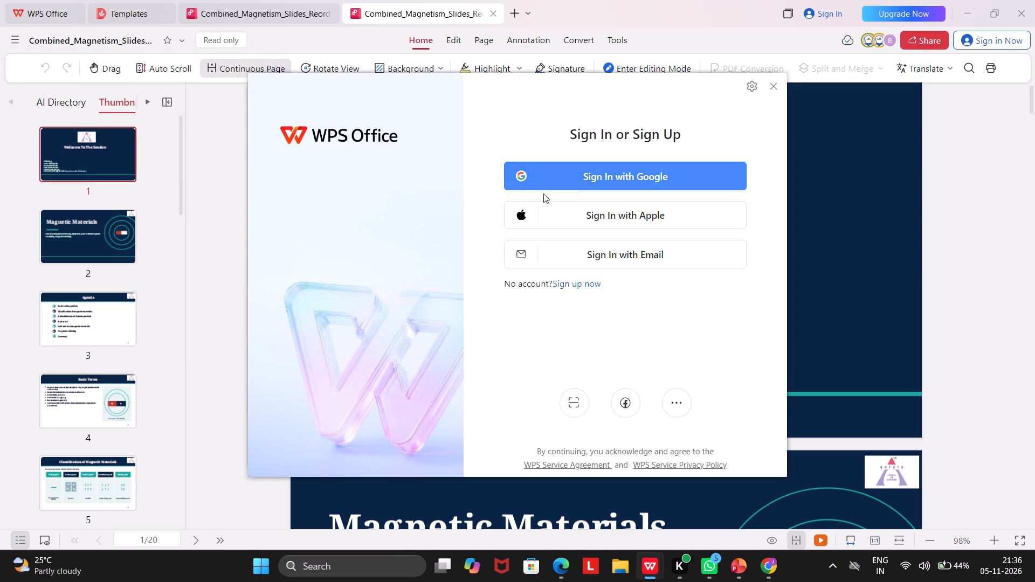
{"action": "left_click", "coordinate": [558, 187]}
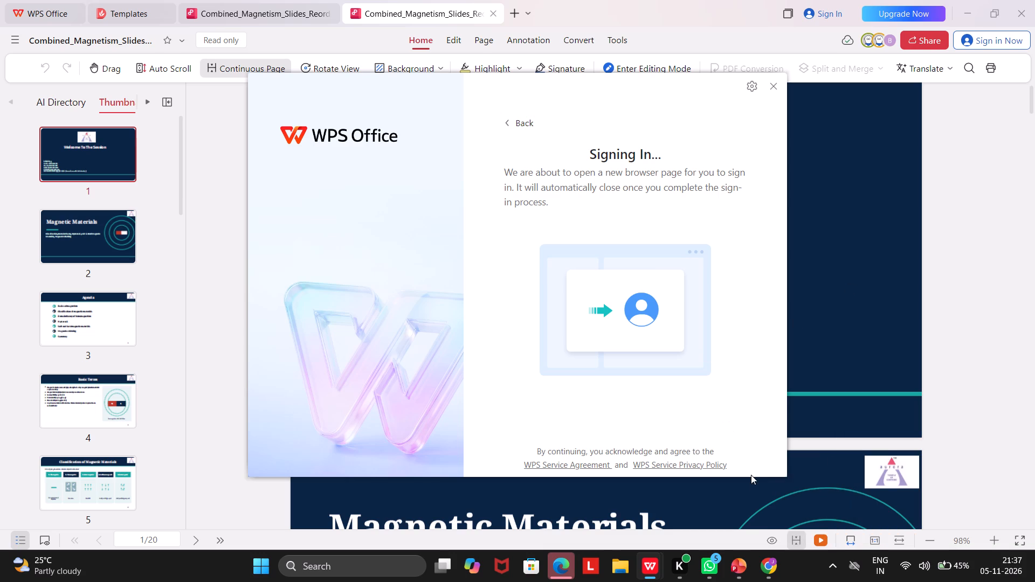
Switch to PowerPoint and bring up its page for opening existing presentations.
{"action": "left_click", "coordinate": [734, 560]}
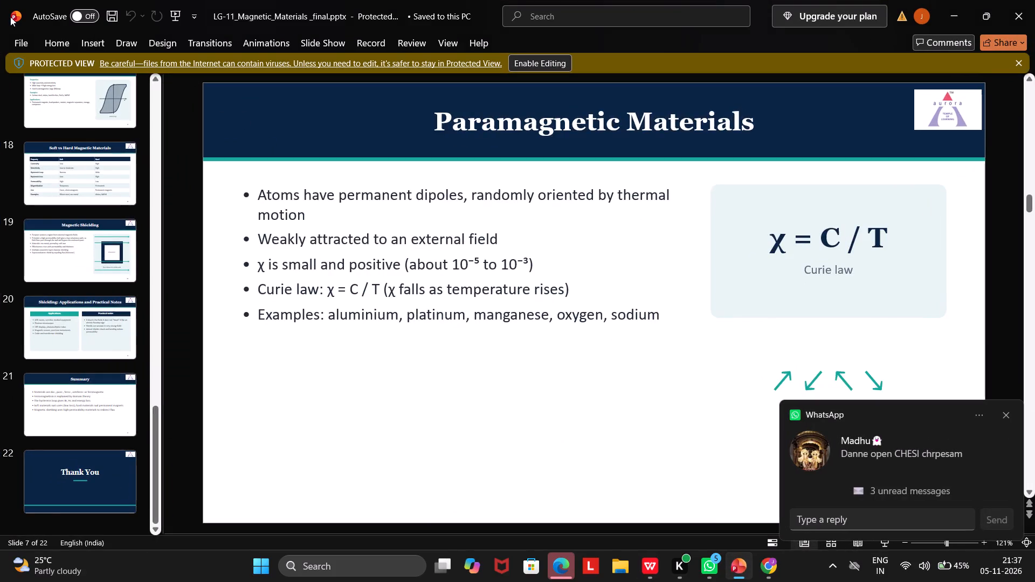
{"action": "left_click", "coordinate": [23, 46]}
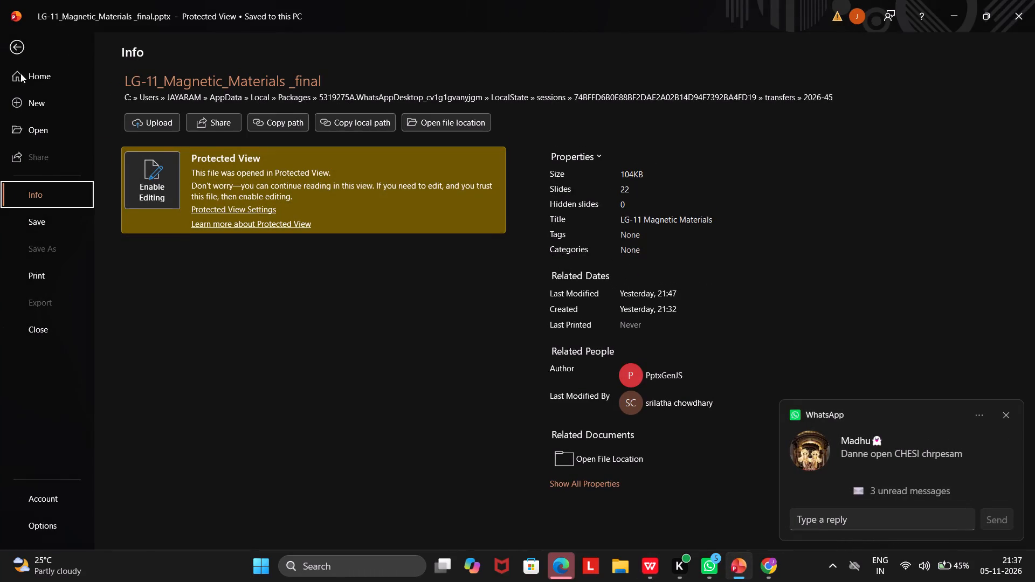
{"action": "left_click", "coordinate": [35, 136]}
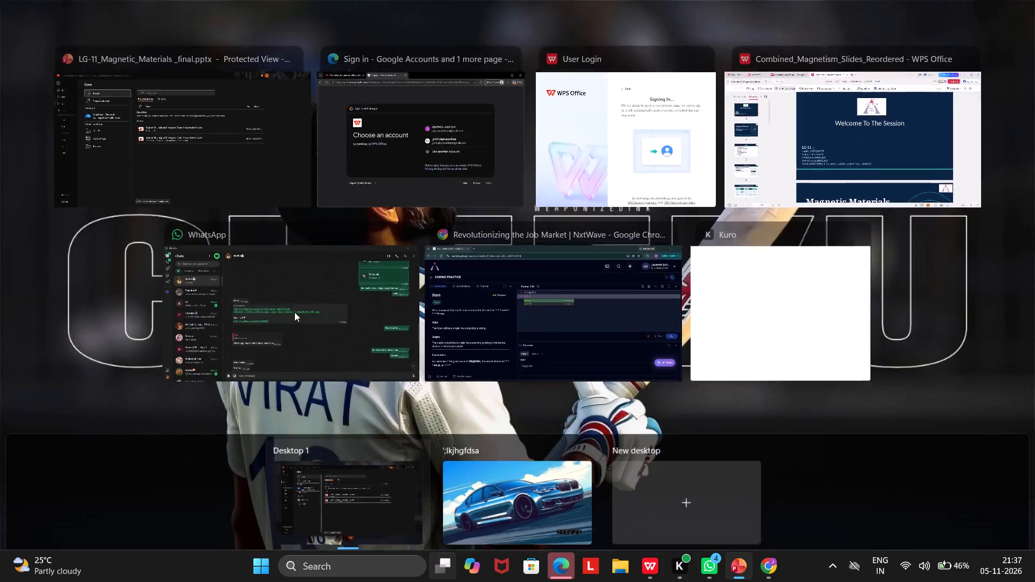
Return to the Combined_Magnetism_Slides_Reordered PDF in WPS Office and request its export as Word, starting the sign-in with Google.
{"action": "left_click", "coordinate": [612, 144]}
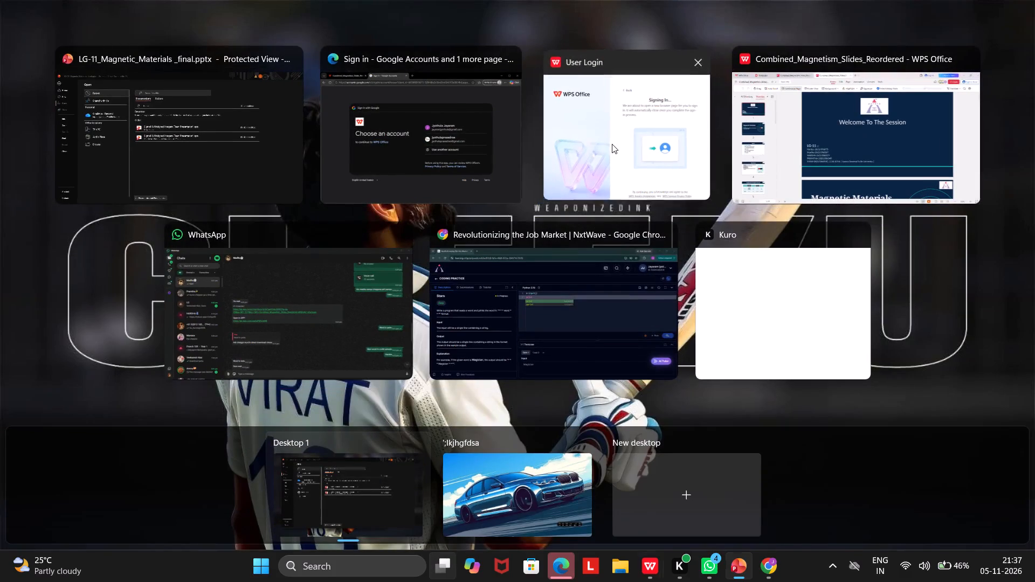
{"action": "left_click", "coordinate": [897, 84]}
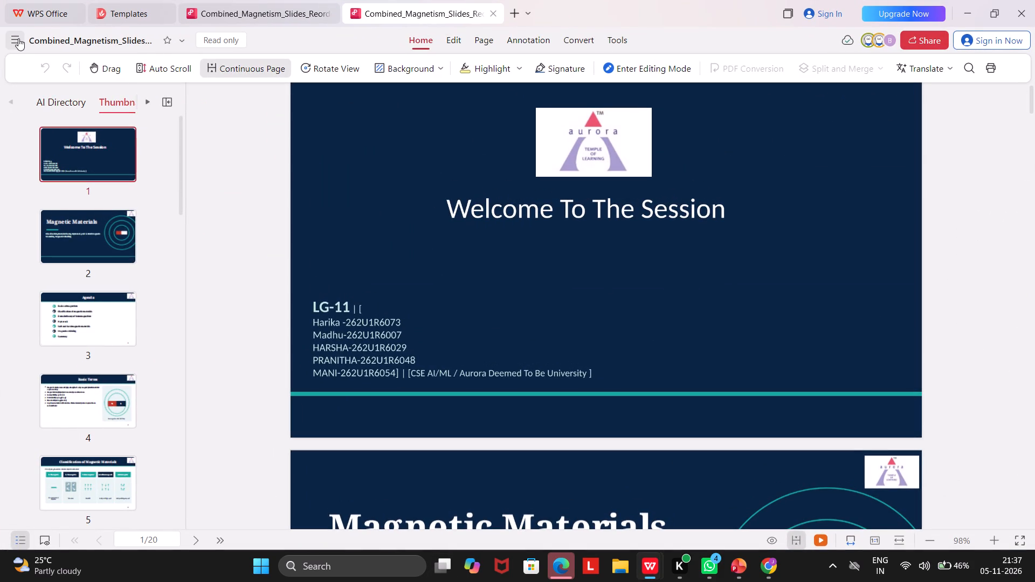
{"action": "left_click", "coordinate": [18, 38]}
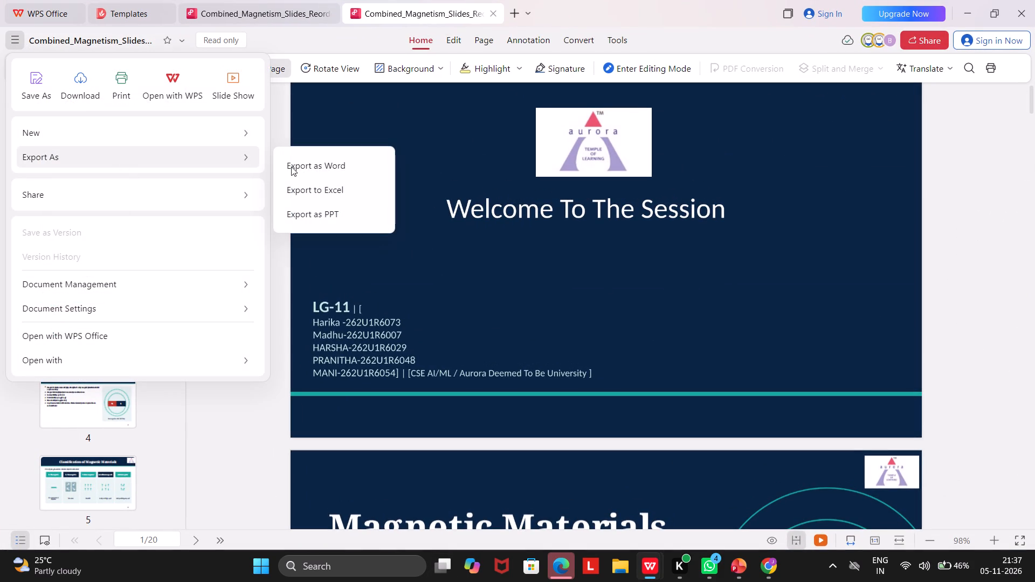
{"action": "left_click", "coordinate": [308, 168]}
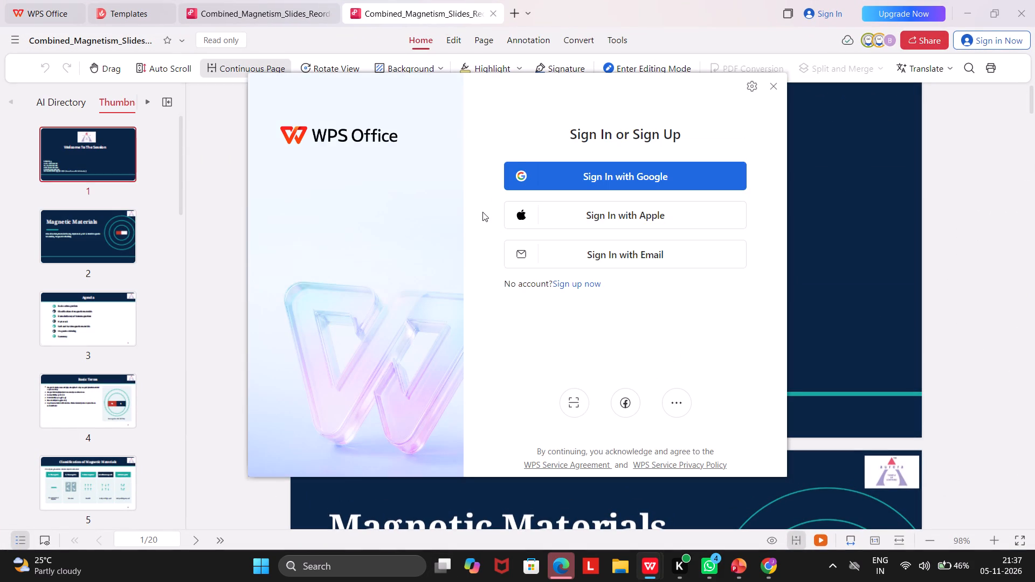
{"action": "left_click", "coordinate": [595, 182]}
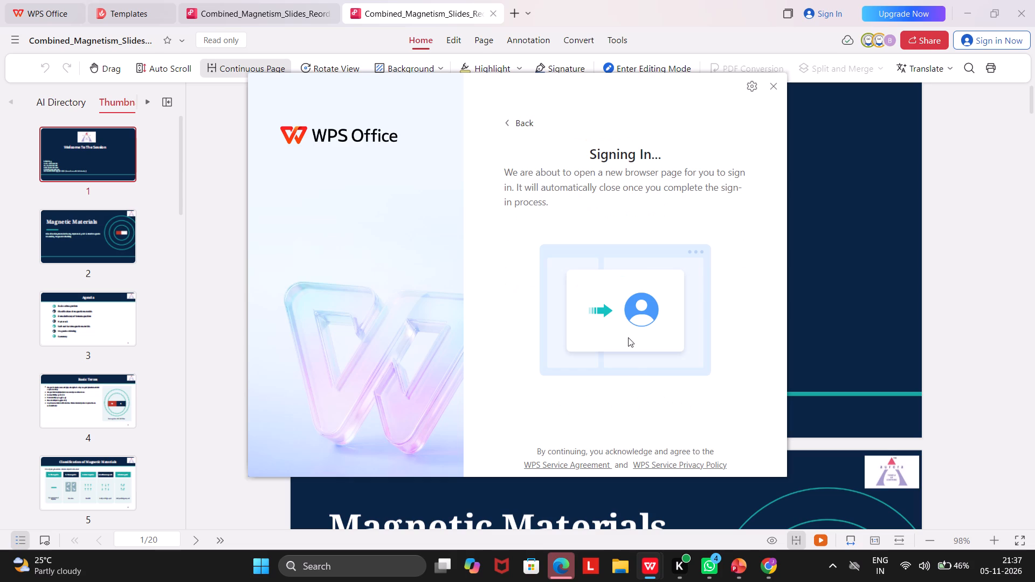
{"action": "scroll", "coordinate": [632, 369], "scroll_direction": "down", "scroll_amount": 1}
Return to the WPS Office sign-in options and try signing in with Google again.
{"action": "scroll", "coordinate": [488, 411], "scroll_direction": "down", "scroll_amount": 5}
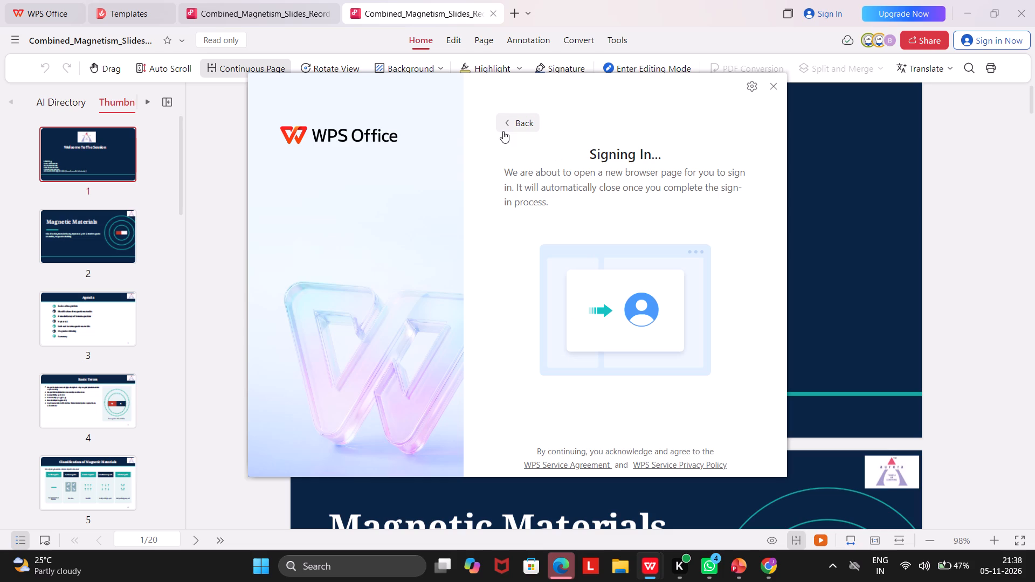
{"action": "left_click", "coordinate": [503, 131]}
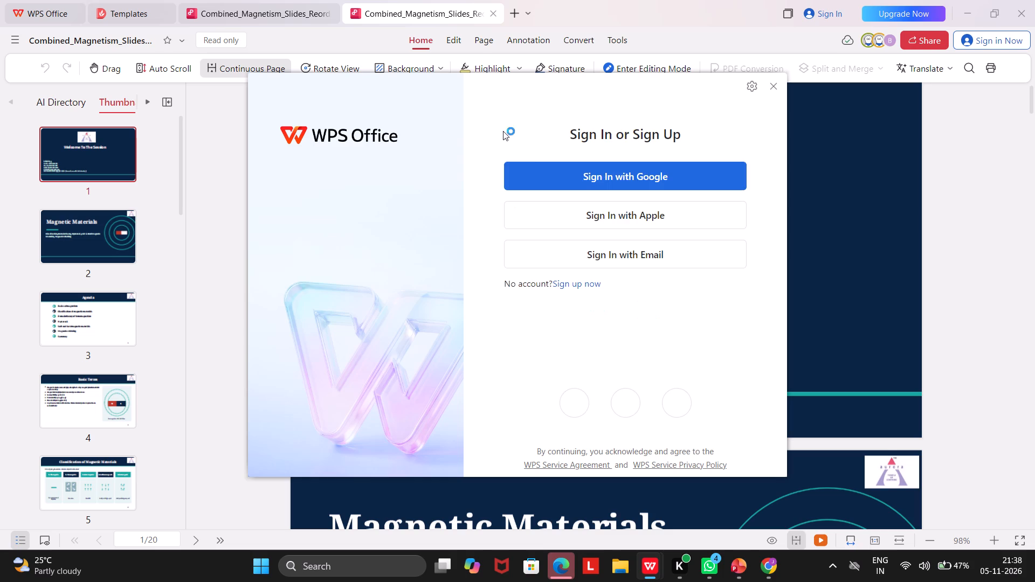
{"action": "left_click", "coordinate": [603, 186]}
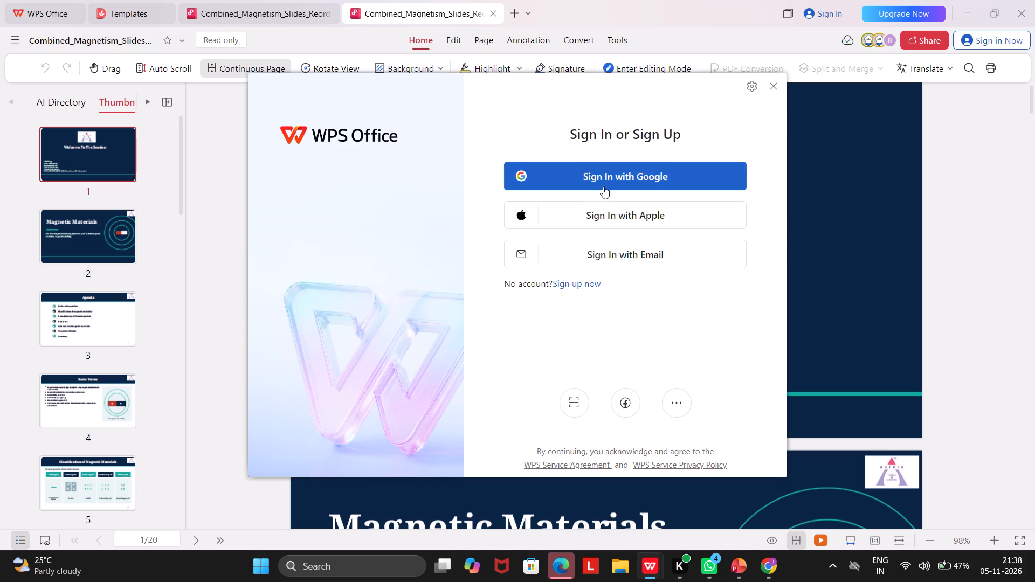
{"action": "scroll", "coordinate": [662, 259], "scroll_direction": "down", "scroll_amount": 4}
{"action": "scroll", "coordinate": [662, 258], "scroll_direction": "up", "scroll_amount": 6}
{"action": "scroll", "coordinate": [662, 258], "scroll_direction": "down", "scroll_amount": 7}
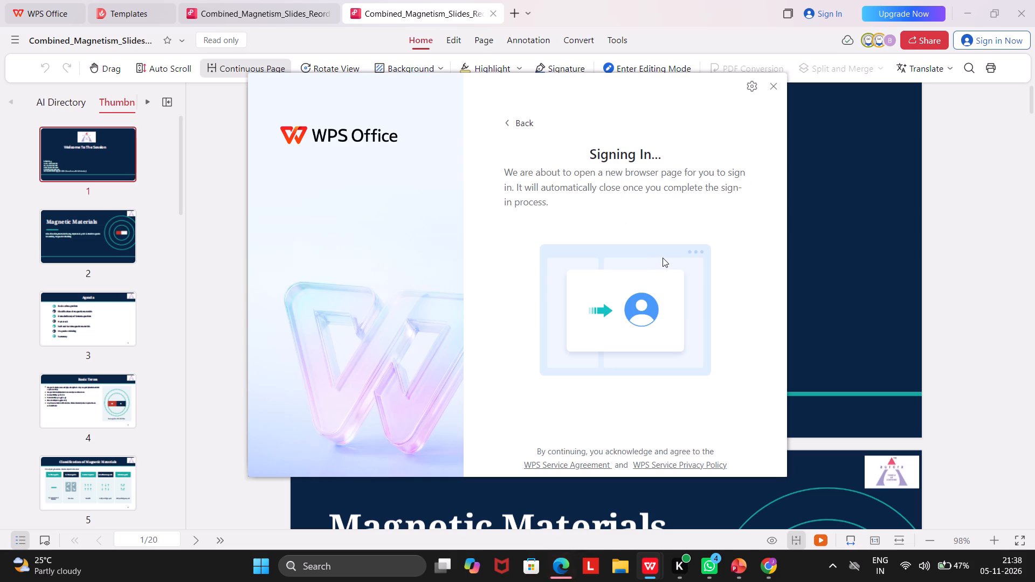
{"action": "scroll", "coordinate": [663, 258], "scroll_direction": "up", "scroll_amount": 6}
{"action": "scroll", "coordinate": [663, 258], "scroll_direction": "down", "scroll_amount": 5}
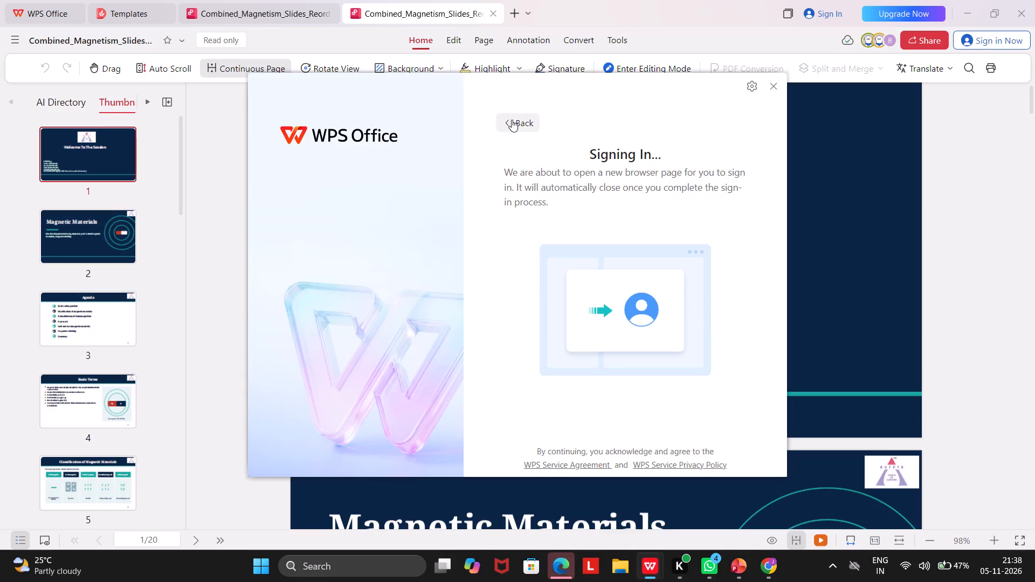
Go back from the Google sign-in and choose signing in to WPS Office with Email instead.
{"action": "left_click", "coordinate": [512, 120]}
{"action": "left_click", "coordinate": [596, 266]}
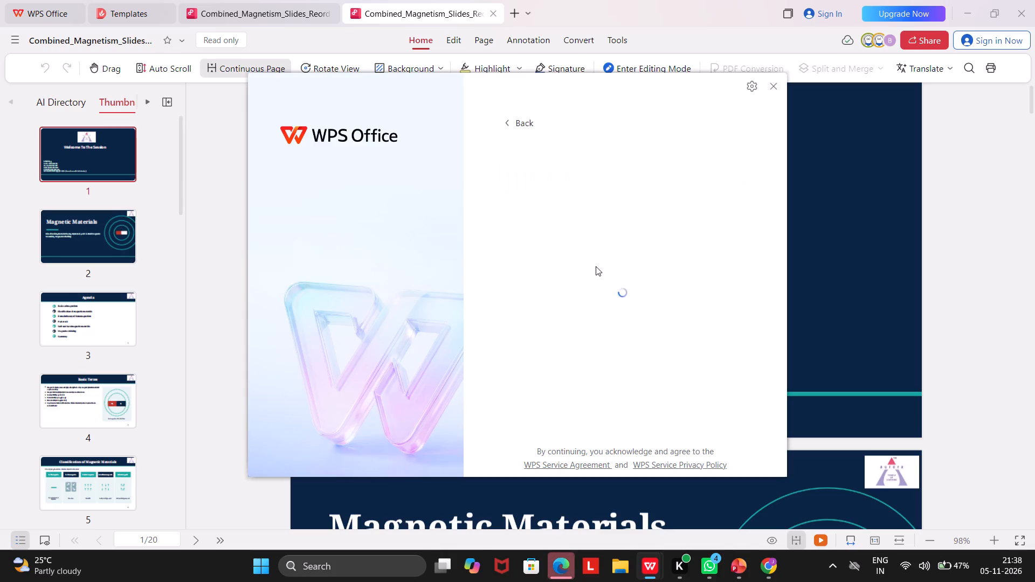
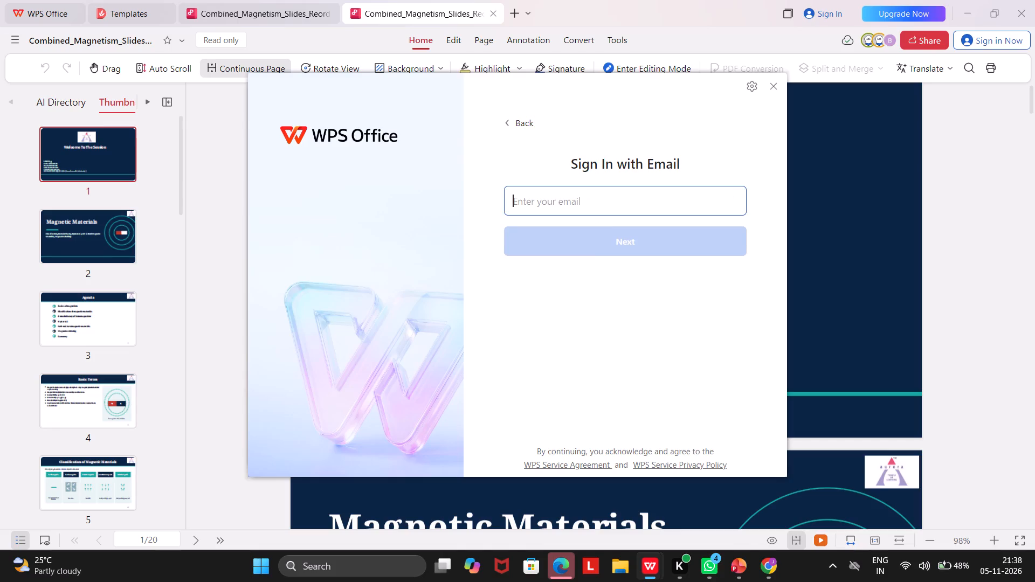
Go back from the email sign-in form and start signing in to WPS Office with Google instead.
{"action": "left_click", "coordinate": [513, 121]}
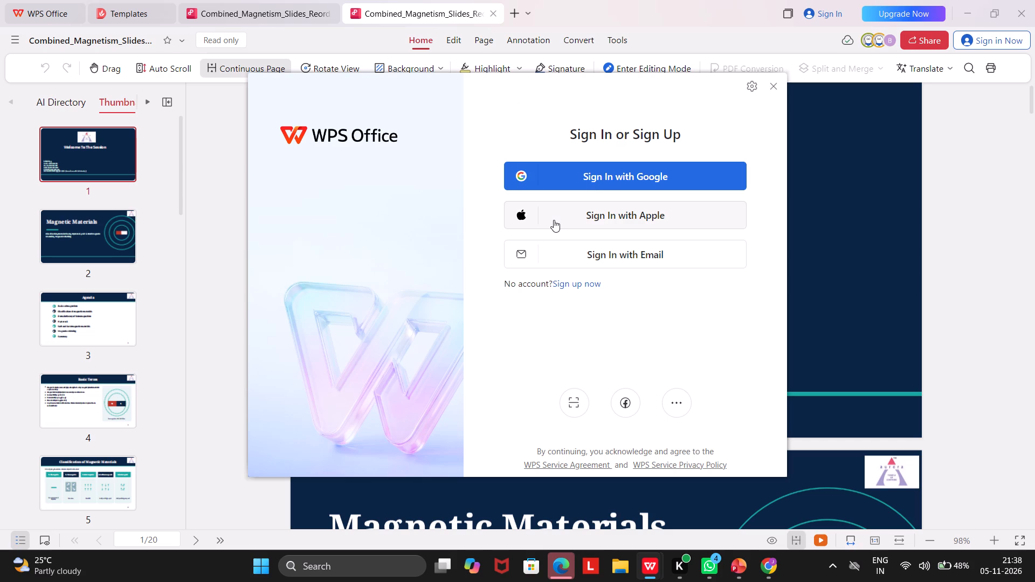
{"action": "double_click", "coordinate": [610, 182]}
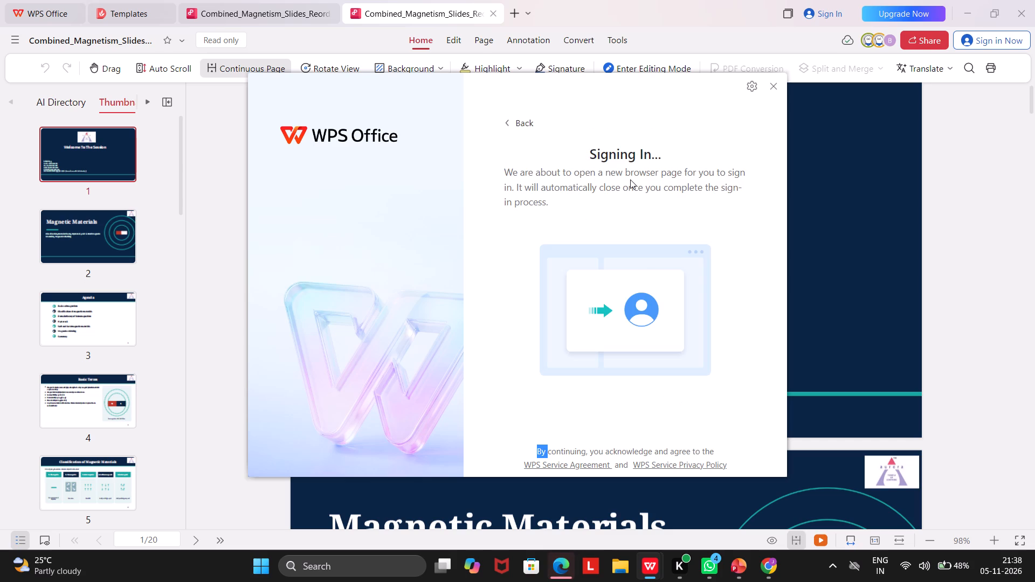
{"action": "scroll", "coordinate": [545, 157], "scroll_direction": "down", "scroll_amount": 6}
{"action": "scroll", "coordinate": [547, 162], "scroll_direction": "up", "scroll_amount": 1}
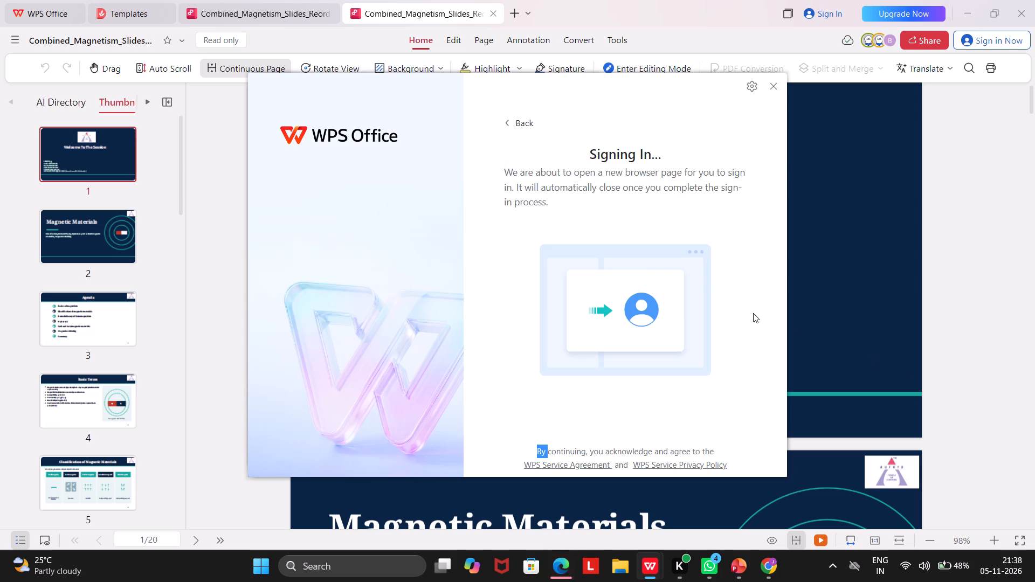
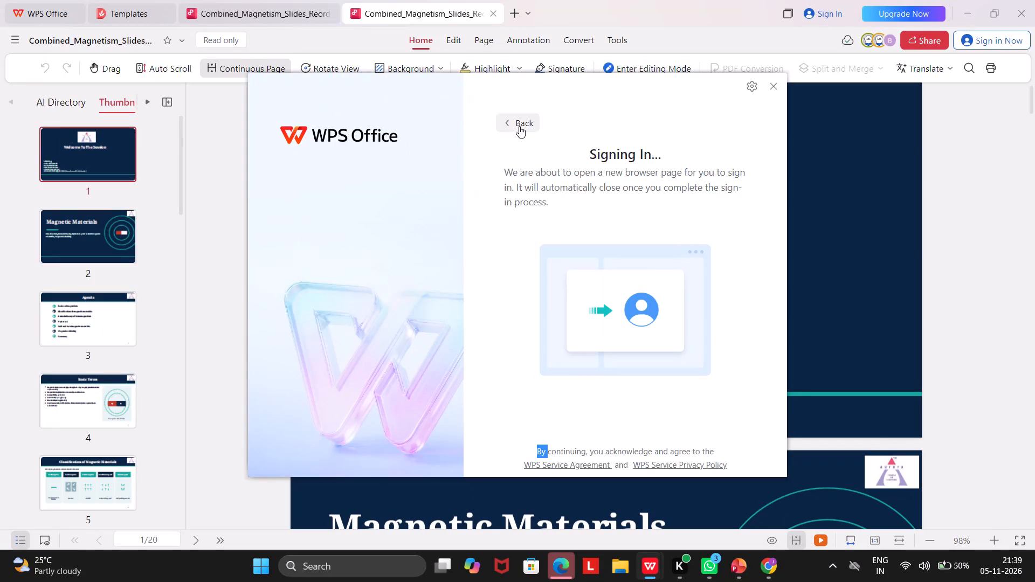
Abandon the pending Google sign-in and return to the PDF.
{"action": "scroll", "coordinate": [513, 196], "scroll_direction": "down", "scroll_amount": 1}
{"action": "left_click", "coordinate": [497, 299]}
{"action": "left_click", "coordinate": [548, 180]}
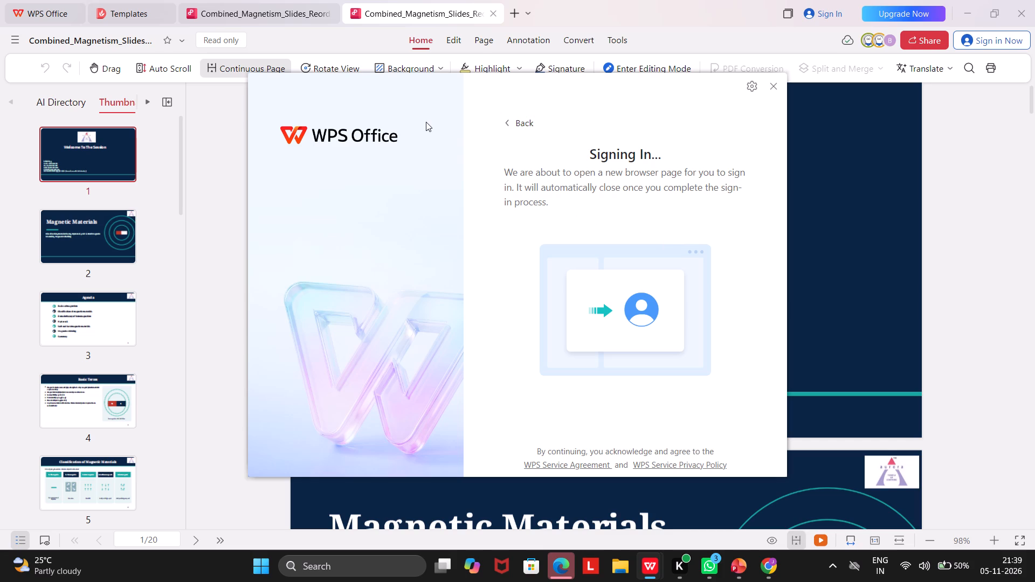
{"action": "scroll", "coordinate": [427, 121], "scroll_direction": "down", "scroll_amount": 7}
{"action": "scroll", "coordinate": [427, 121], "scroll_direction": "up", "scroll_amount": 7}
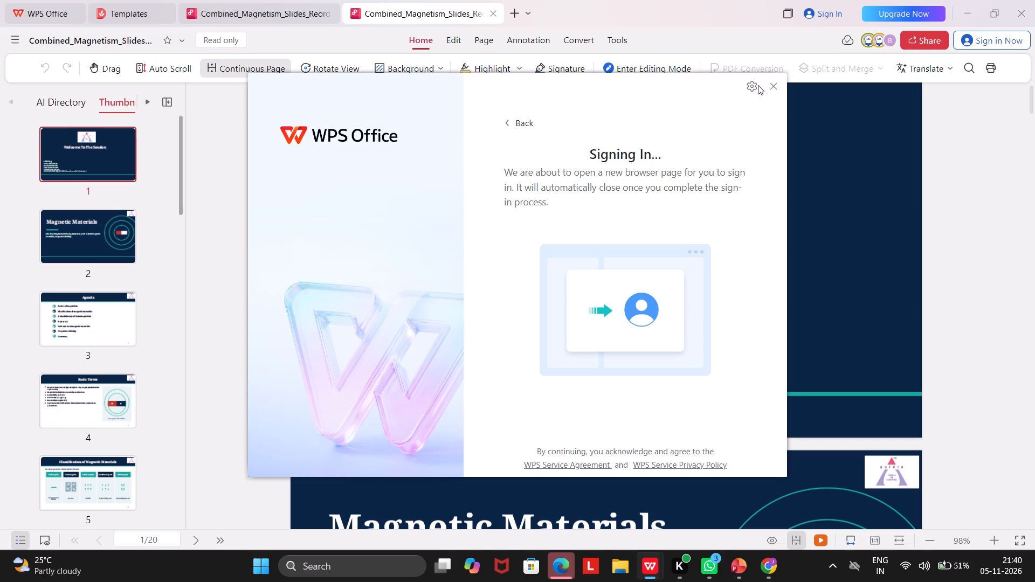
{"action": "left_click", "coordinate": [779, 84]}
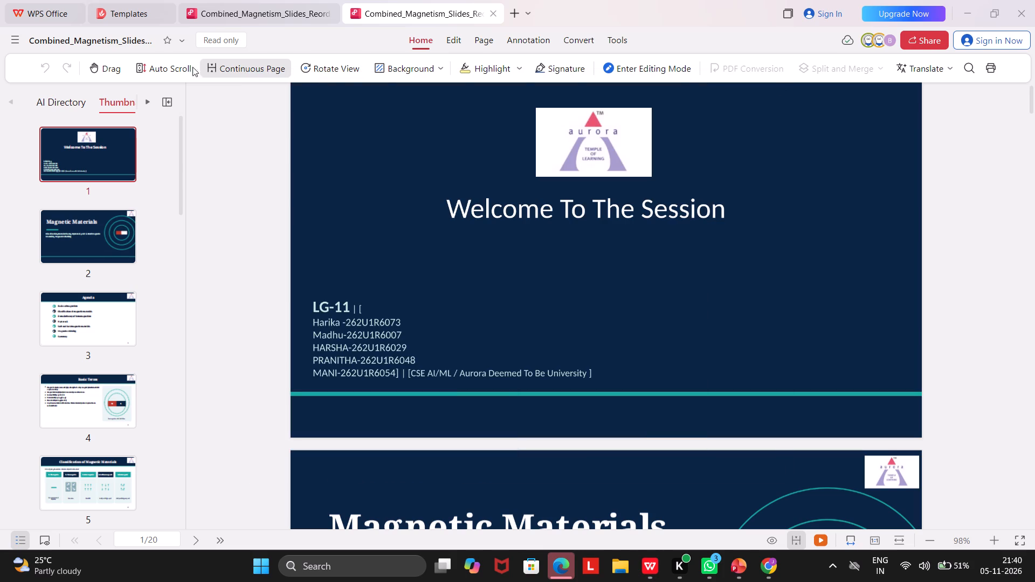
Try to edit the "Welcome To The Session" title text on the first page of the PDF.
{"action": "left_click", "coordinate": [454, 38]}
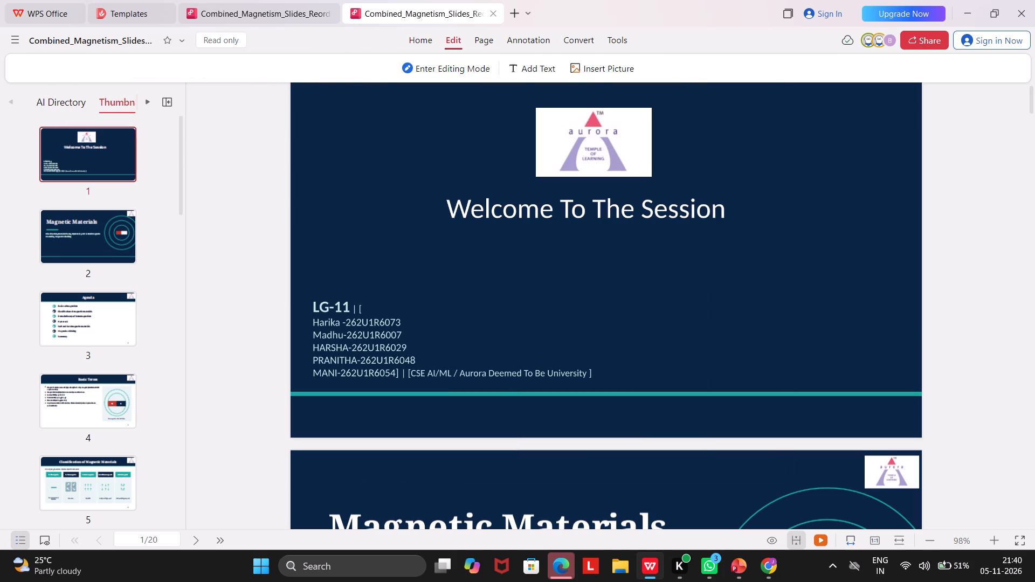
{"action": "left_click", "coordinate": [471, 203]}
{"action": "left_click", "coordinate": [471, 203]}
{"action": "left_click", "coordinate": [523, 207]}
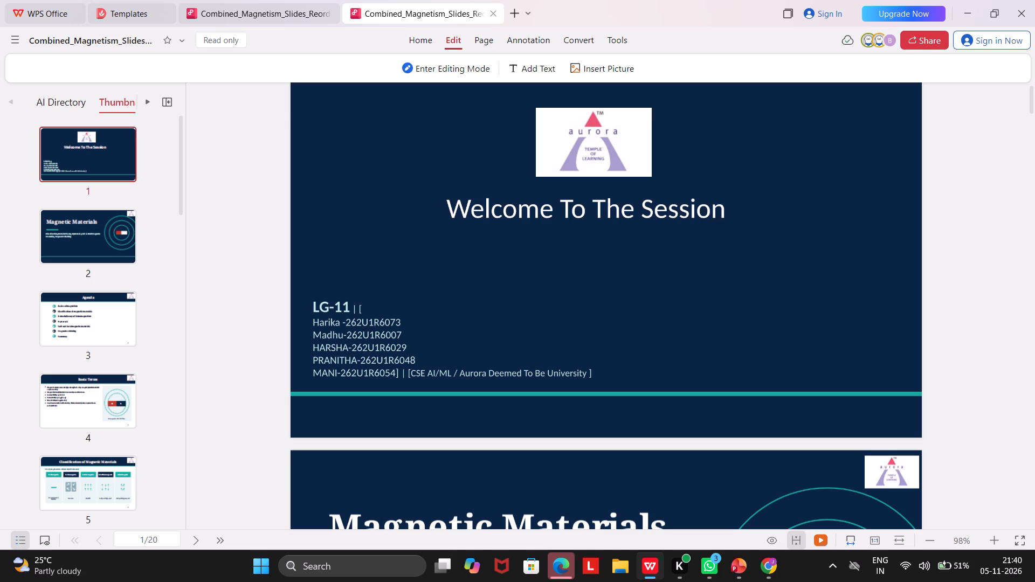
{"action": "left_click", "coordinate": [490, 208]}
Start logging in from the document's read-only notice, choosing Google as the sign-in method.
{"action": "left_click", "coordinate": [223, 35]}
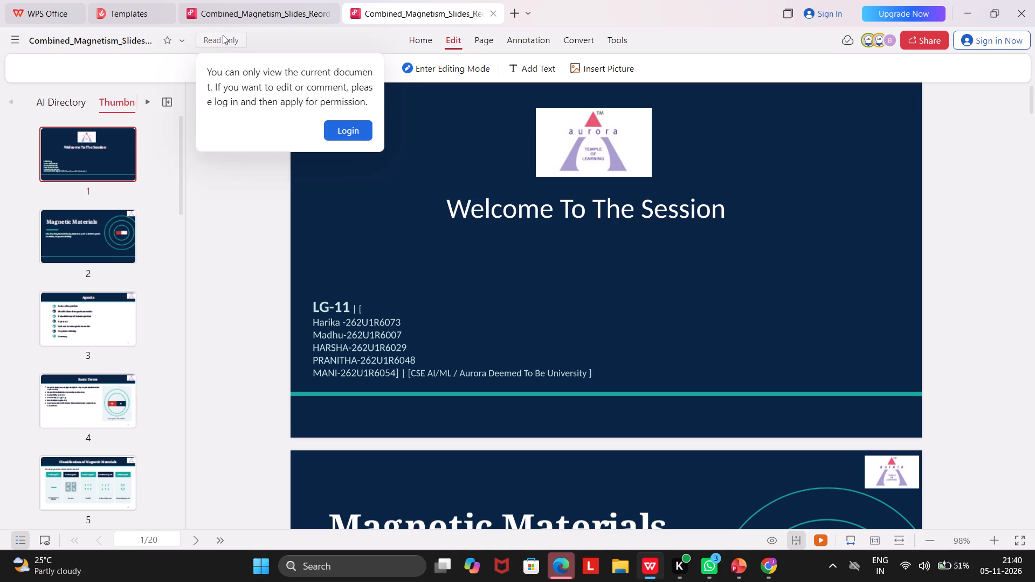
{"action": "left_click", "coordinate": [349, 126]}
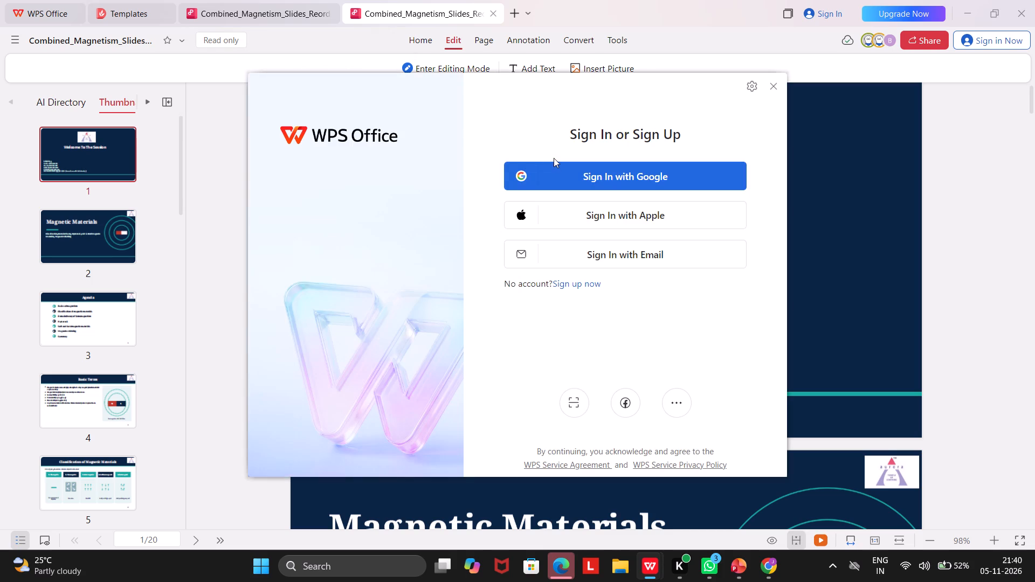
{"action": "left_click", "coordinate": [596, 176]}
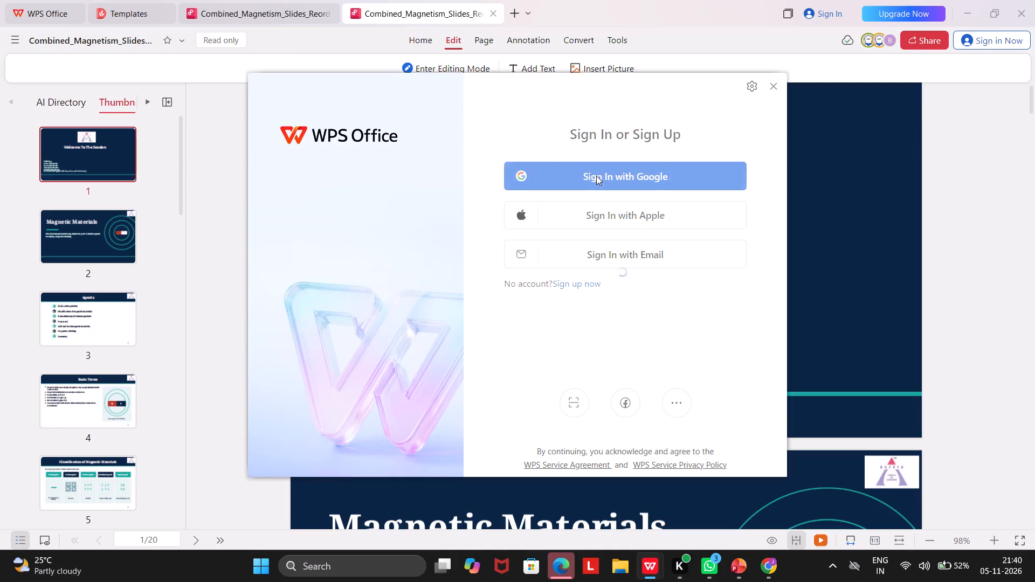
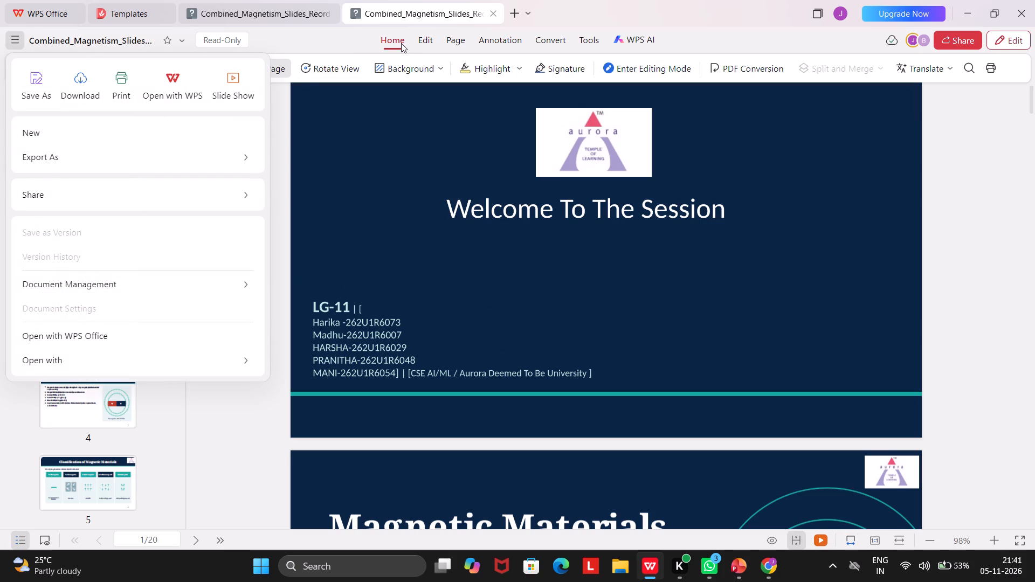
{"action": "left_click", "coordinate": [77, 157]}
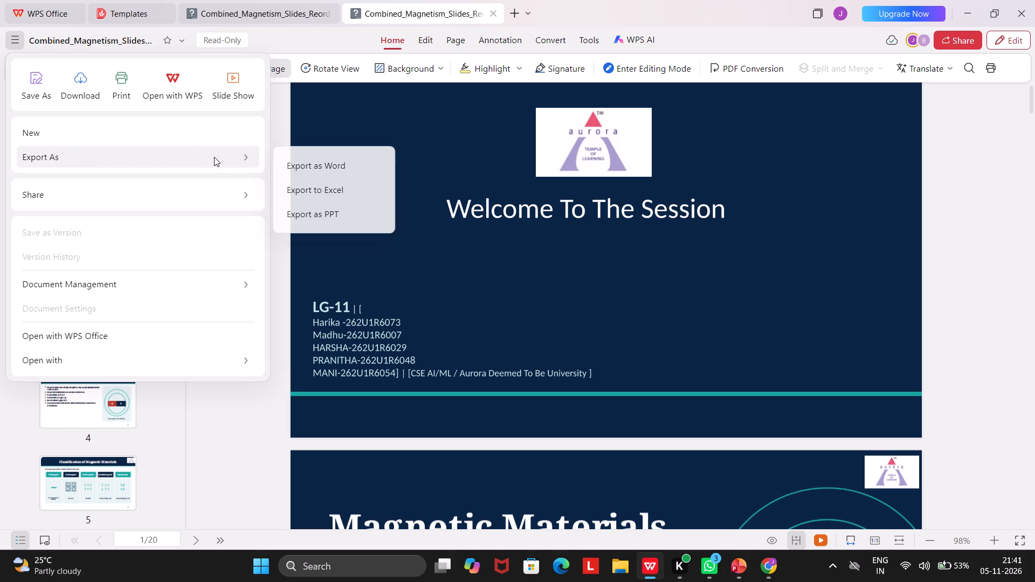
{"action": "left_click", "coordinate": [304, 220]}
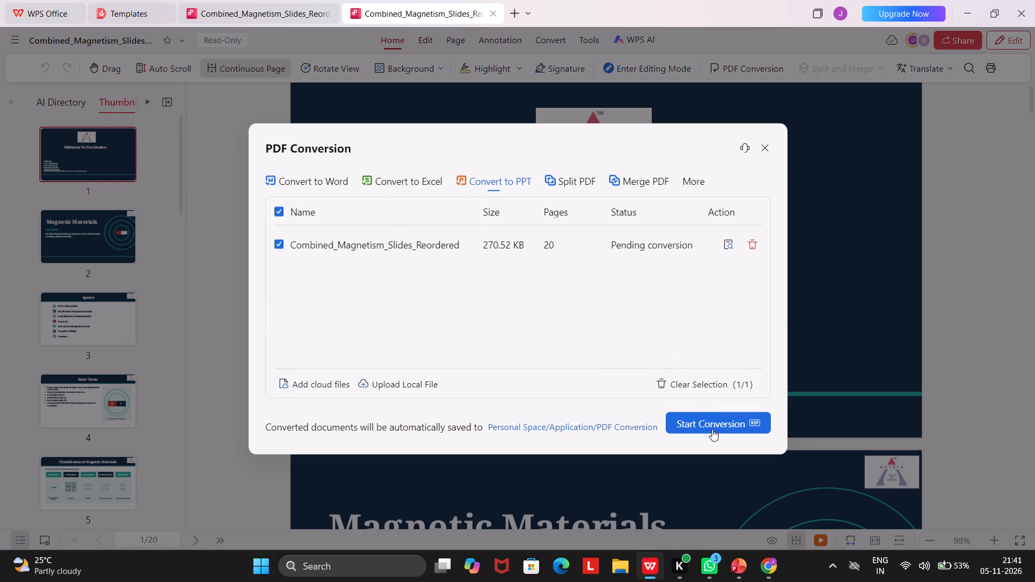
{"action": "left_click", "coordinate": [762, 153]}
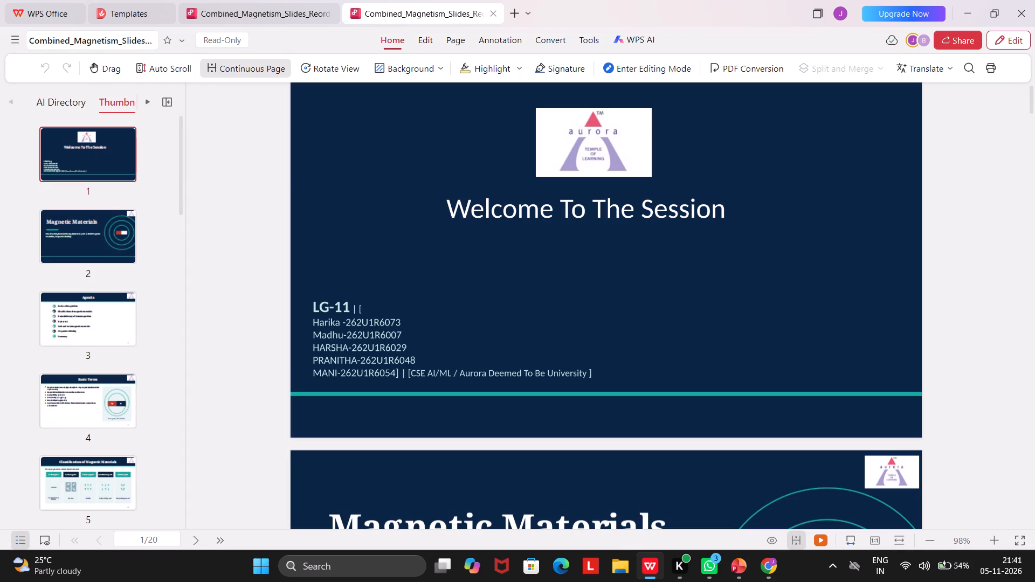
Download Combined_Magnetism_Slides_Reordered.pdf to the local Downloads folder, keeping its file name and PDF type.
{"action": "left_click", "coordinate": [32, 41]}
{"action": "left_click", "coordinate": [13, 35]}
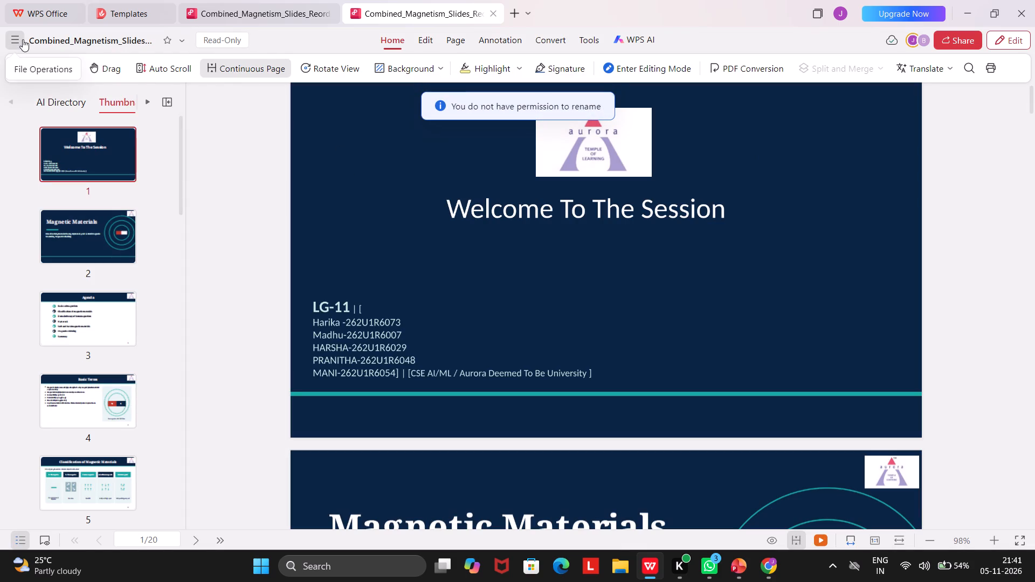
{"action": "left_click", "coordinate": [23, 39]}
{"action": "left_click", "coordinate": [18, 38]}
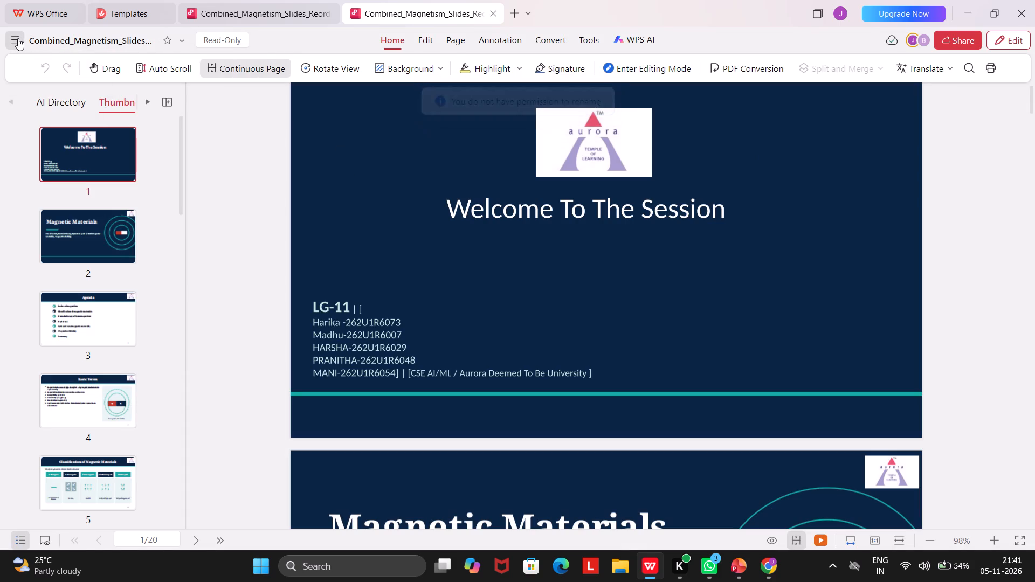
{"action": "left_click", "coordinate": [81, 76]}
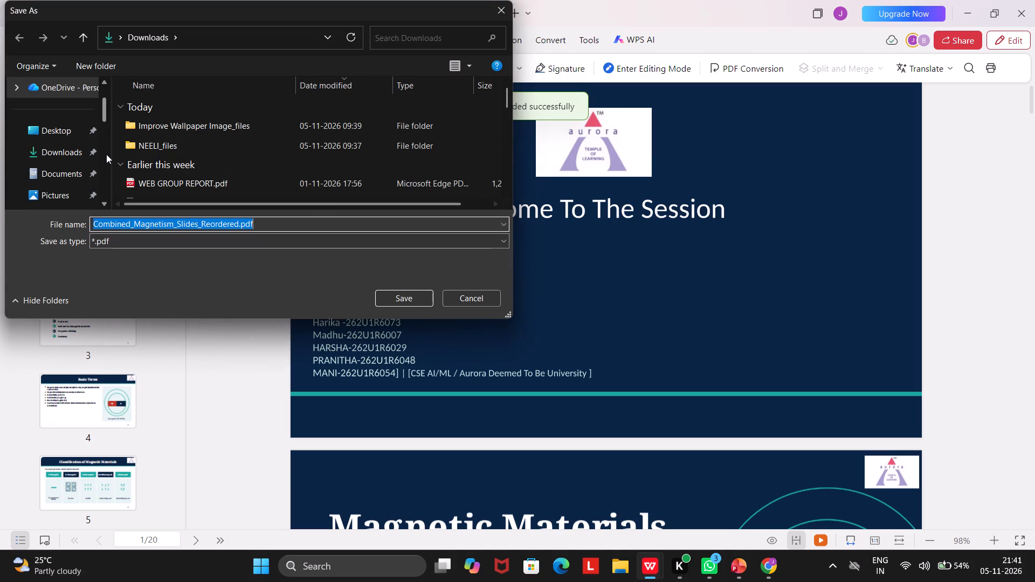
{"action": "left_click", "coordinate": [92, 153]}
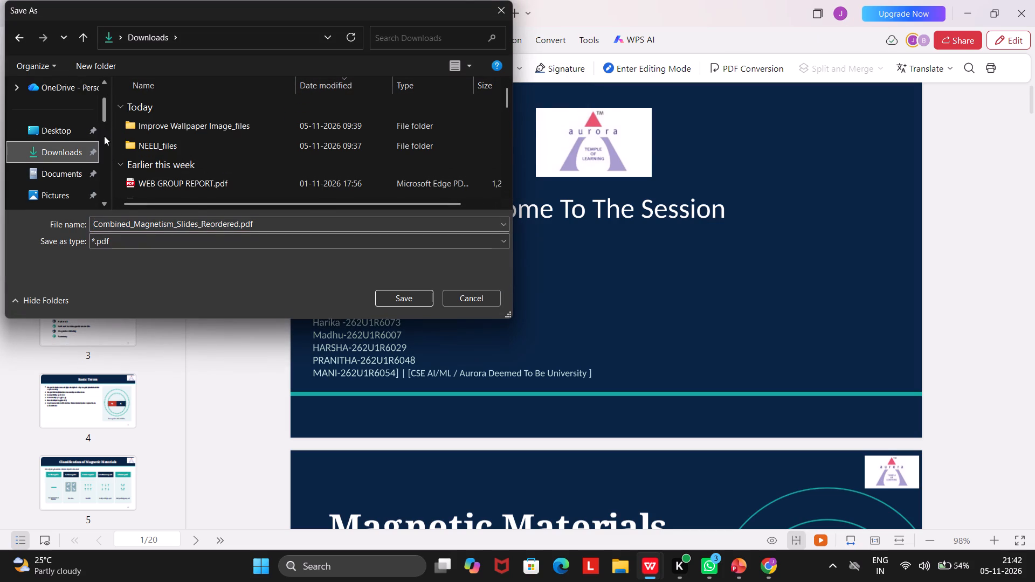
{"action": "left_click", "coordinate": [52, 158]}
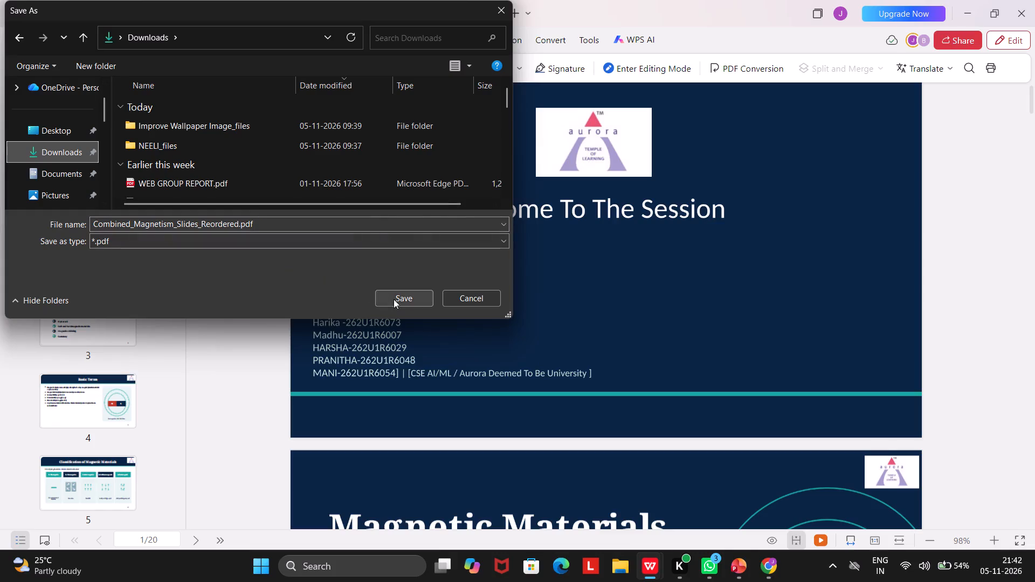
{"action": "left_click", "coordinate": [394, 299]}
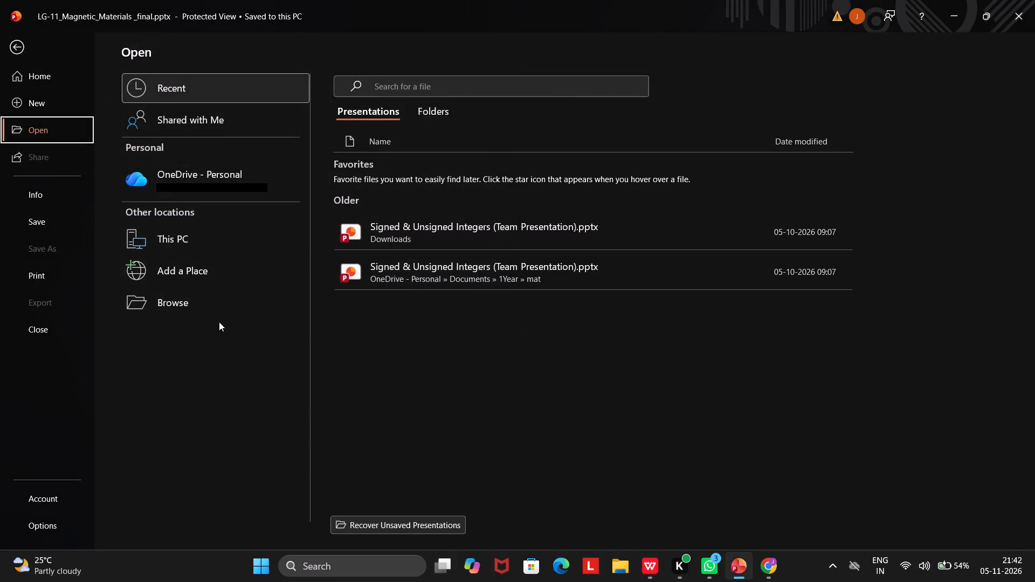
Switch to PowerPoint and browse the Downloads and Documents folders for the downloaded magnetism slides file.
{"action": "left_click", "coordinate": [167, 304]}
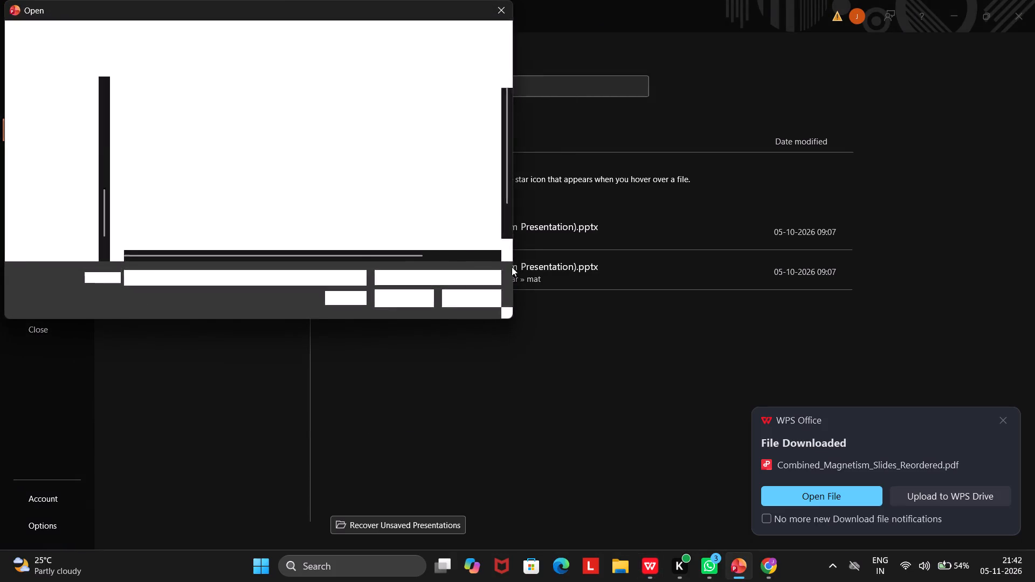
{"action": "left_click", "coordinate": [26, 157]}
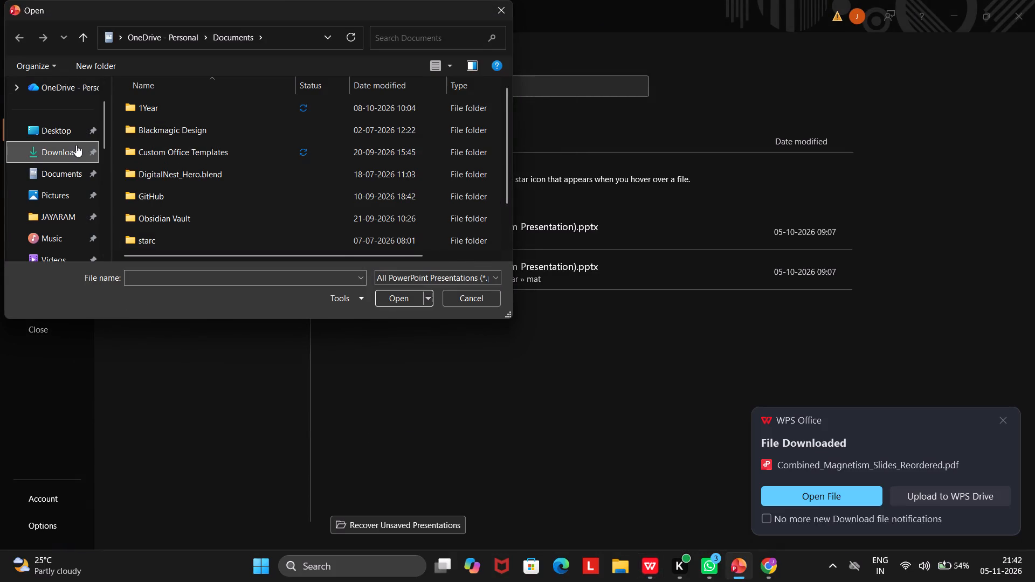
{"action": "left_click", "coordinate": [77, 159]}
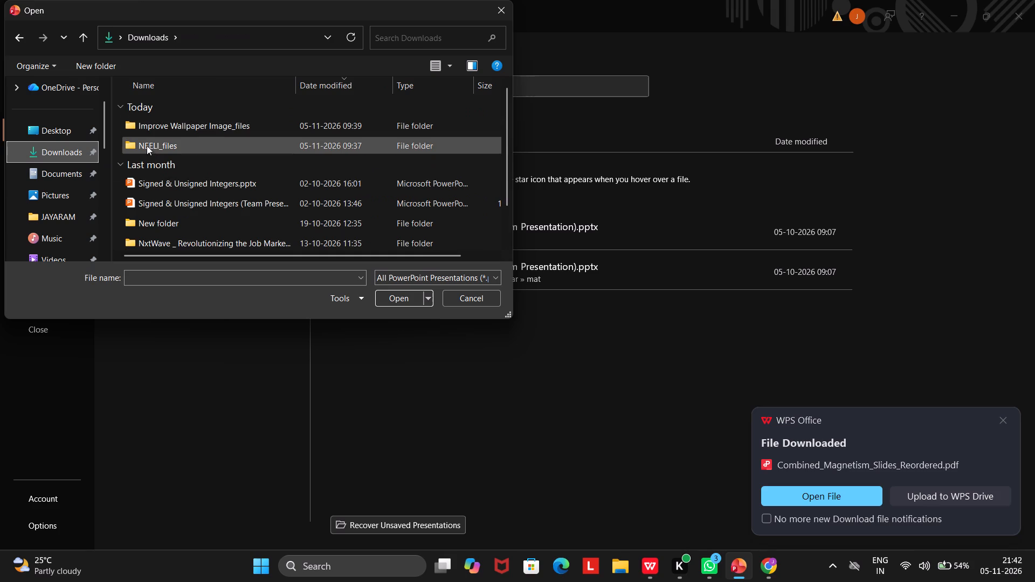
{"action": "scroll", "coordinate": [147, 152], "scroll_direction": "up", "scroll_amount": 1}
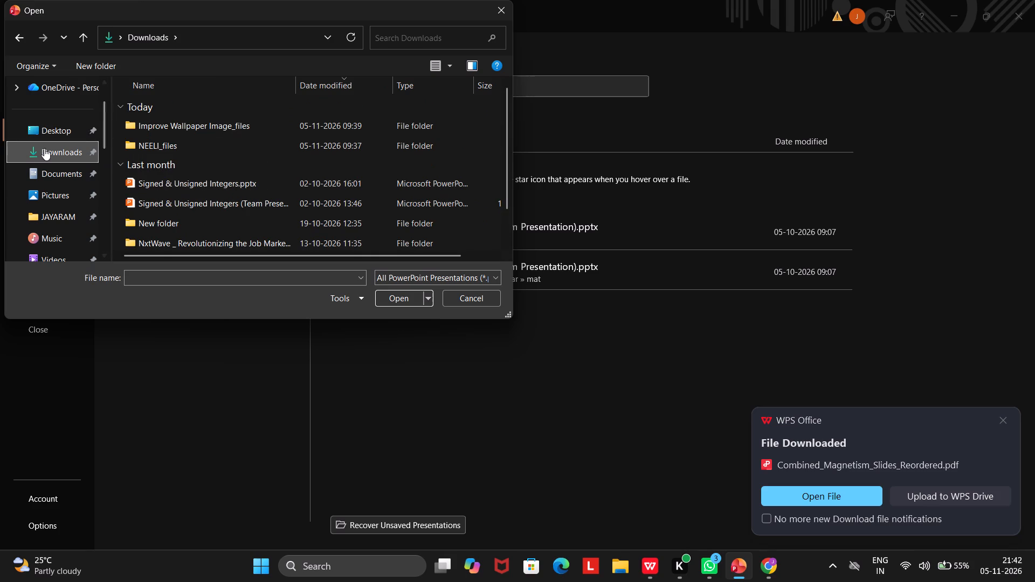
{"action": "scroll", "coordinate": [44, 148], "scroll_direction": "up", "scroll_amount": 2}
{"action": "scroll", "coordinate": [44, 148], "scroll_direction": "down", "scroll_amount": 1}
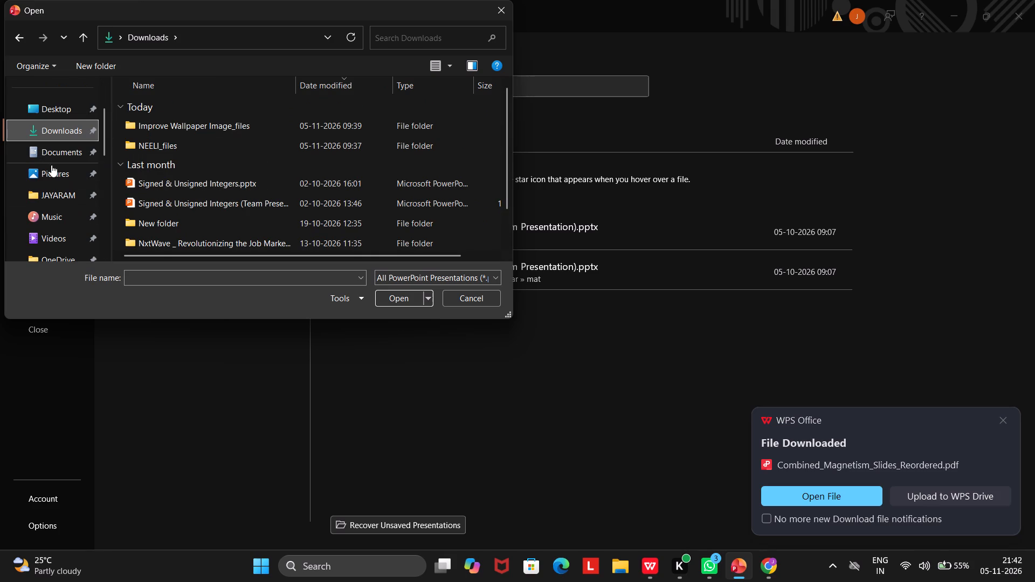
{"action": "left_click", "coordinate": [49, 159]}
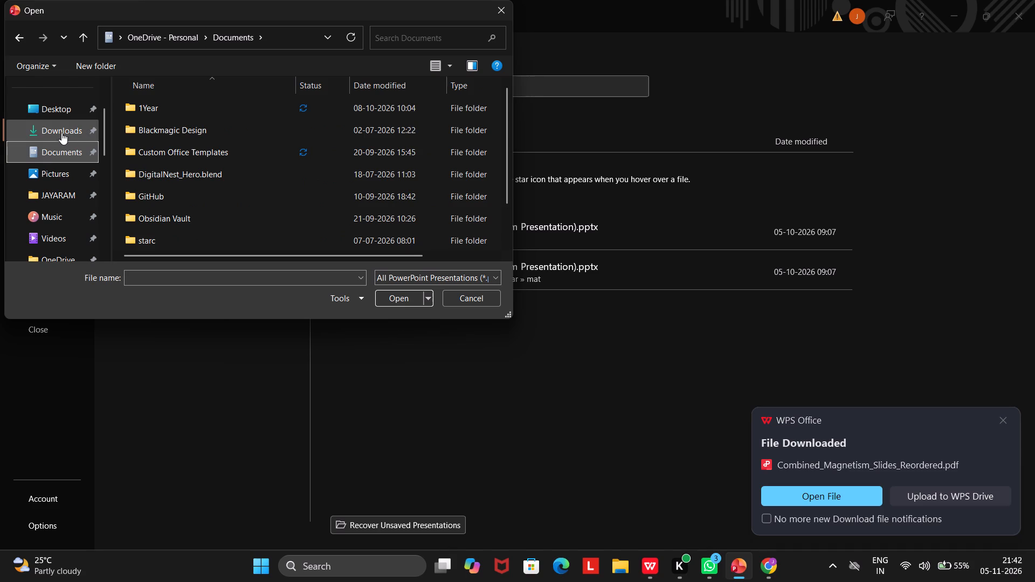
{"action": "left_click", "coordinate": [59, 131]}
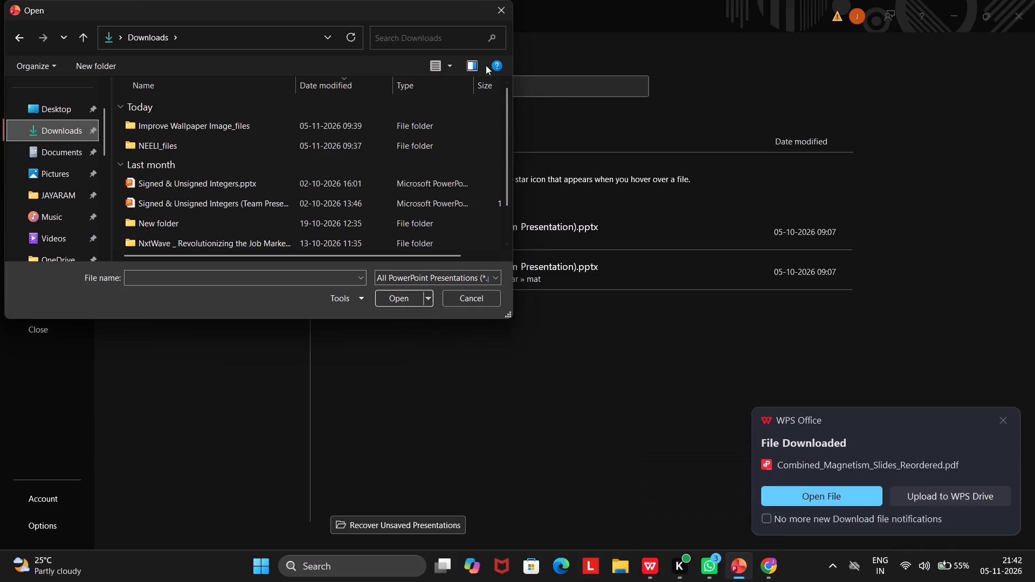
{"action": "left_click", "coordinate": [494, 9]}
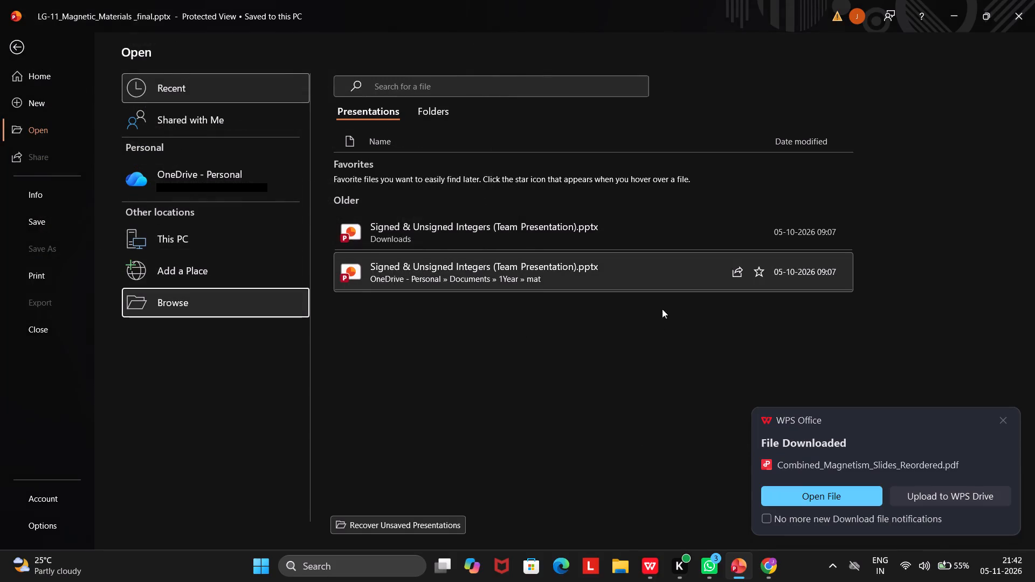
Check the Downloads folder in File Explorer for the downloaded magnetism slides PDF.
{"action": "left_click", "coordinate": [622, 574]}
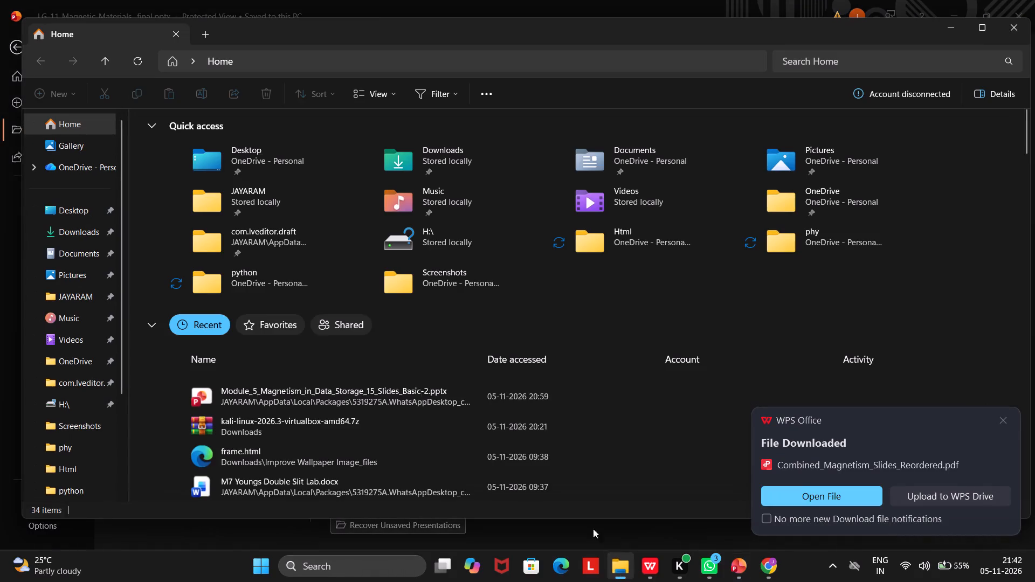
{"action": "left_click", "coordinate": [67, 232]}
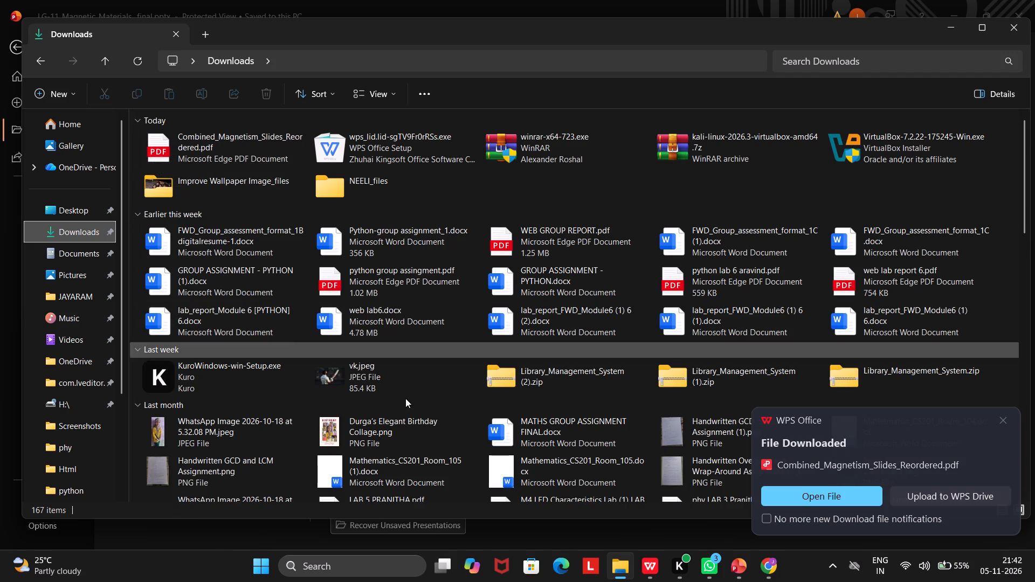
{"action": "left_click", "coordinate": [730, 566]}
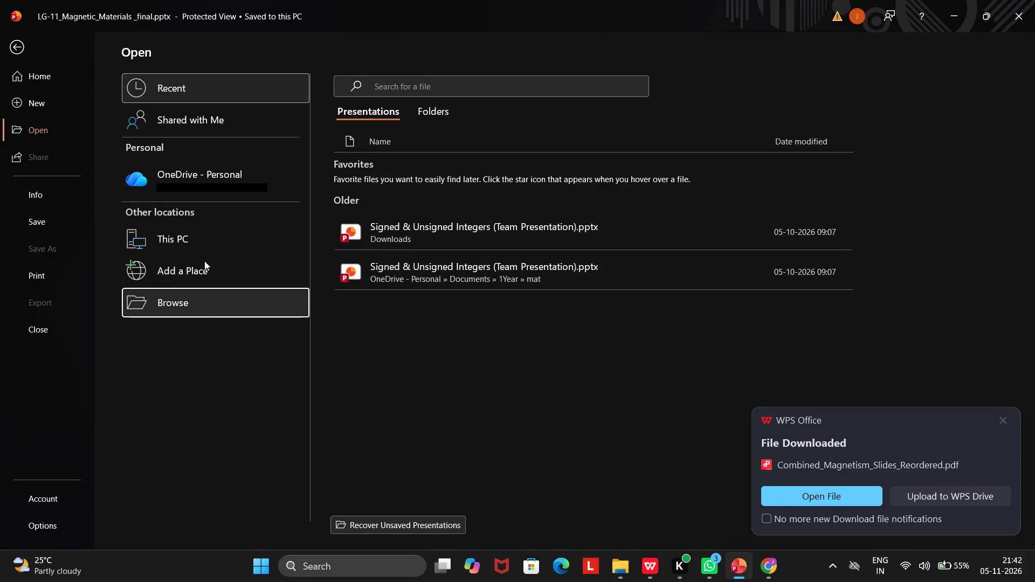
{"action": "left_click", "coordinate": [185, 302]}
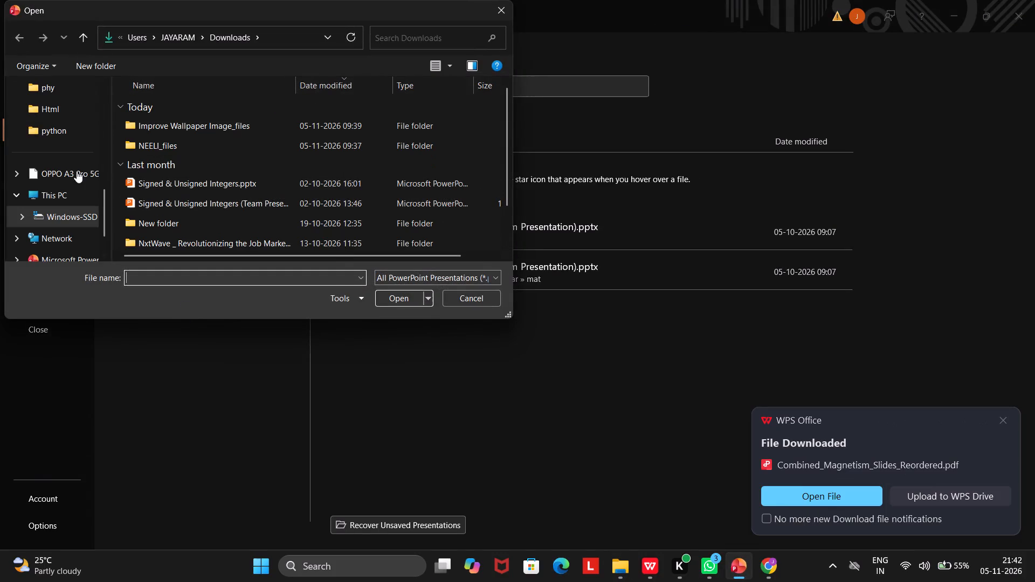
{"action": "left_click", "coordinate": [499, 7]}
Close the LG-11 Magnetic Materials presentation and relaunch PowerPoint from a system search for "pp".
{"action": "left_click", "coordinate": [1034, 20]}
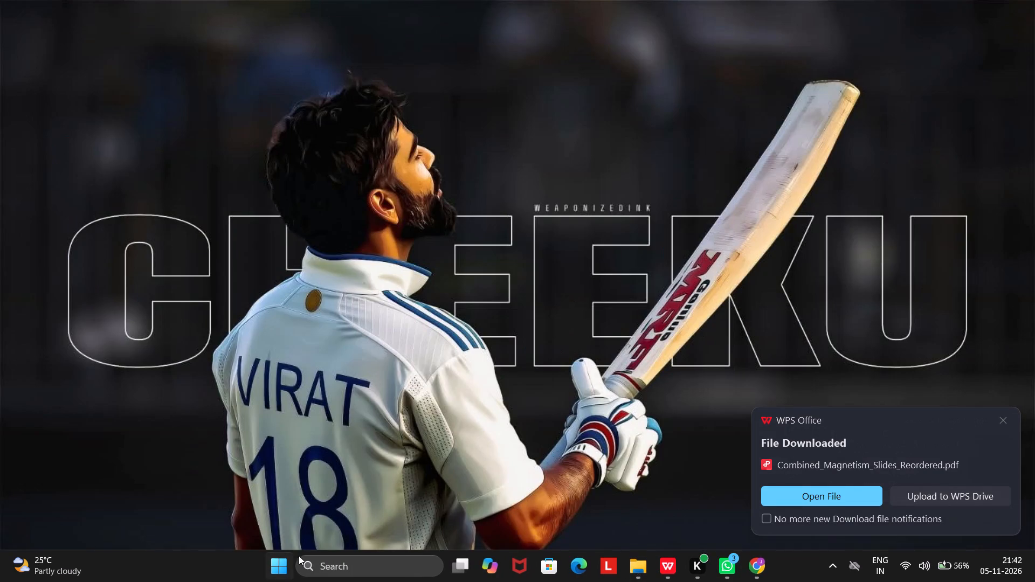
{"action": "left_click", "coordinate": [354, 564]}
{"action": "type", "text": "pp"}
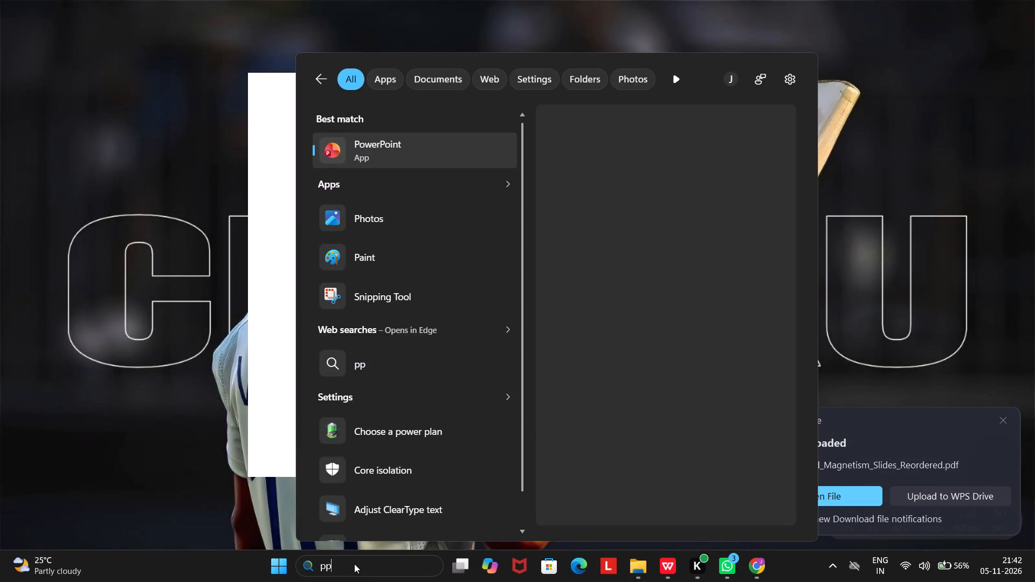
{"action": "left_click", "coordinate": [592, 247]}
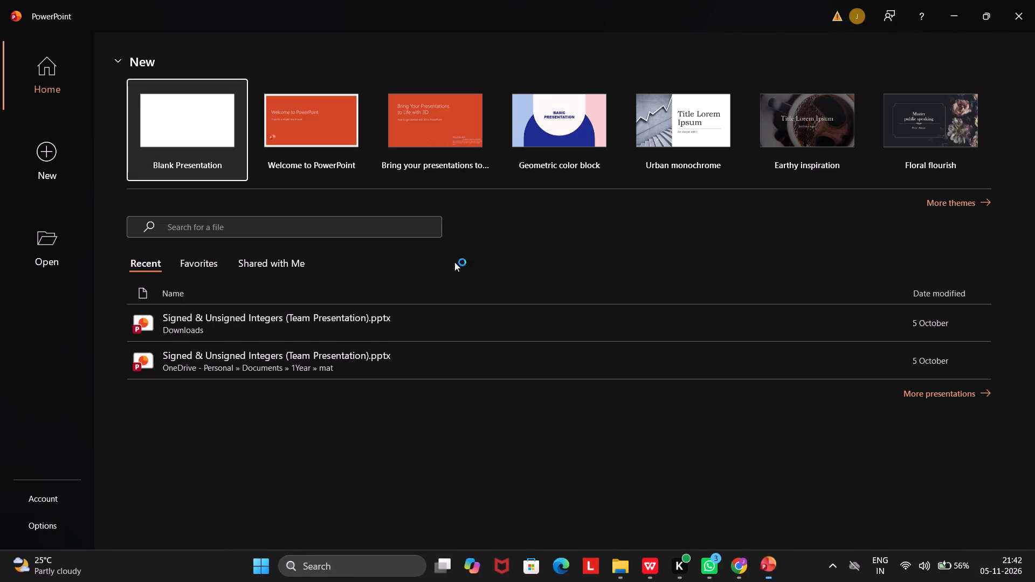
Browse the Downloads, Home and OneDrive folders in the Open dialog for the magnetism presentation.
{"action": "left_click", "coordinate": [49, 254]}
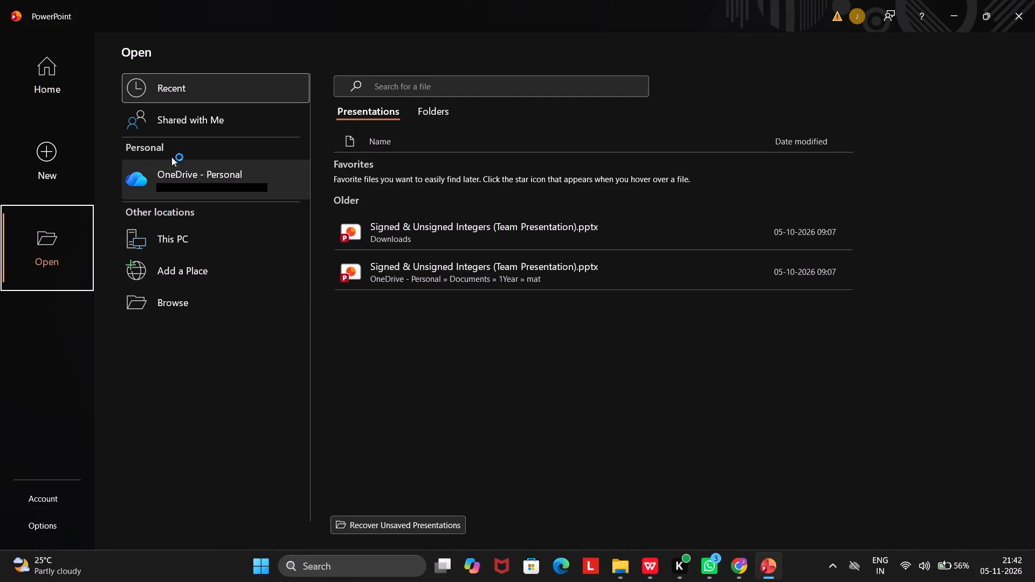
{"action": "left_click", "coordinate": [172, 296]}
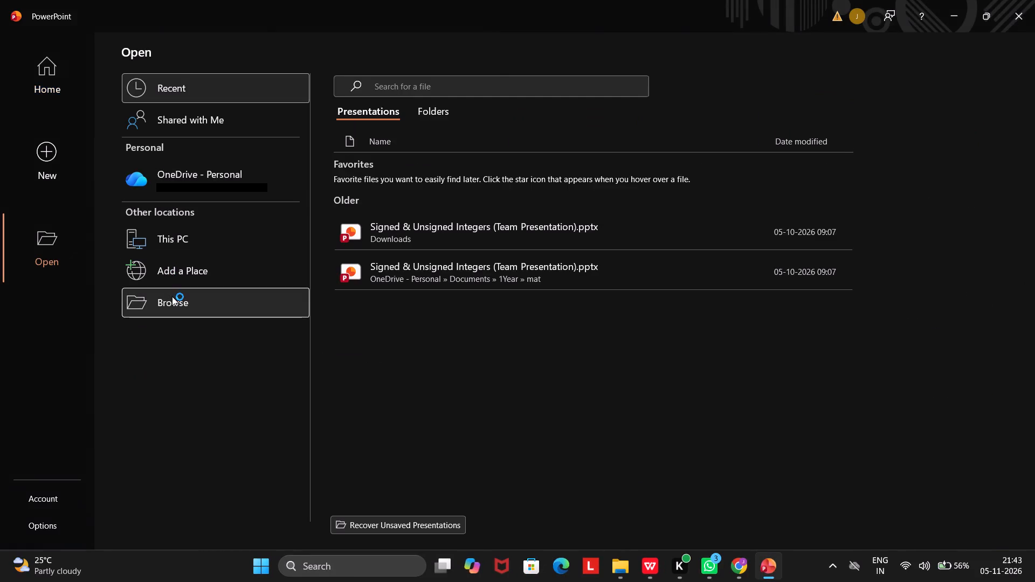
{"action": "left_click", "coordinate": [56, 158]}
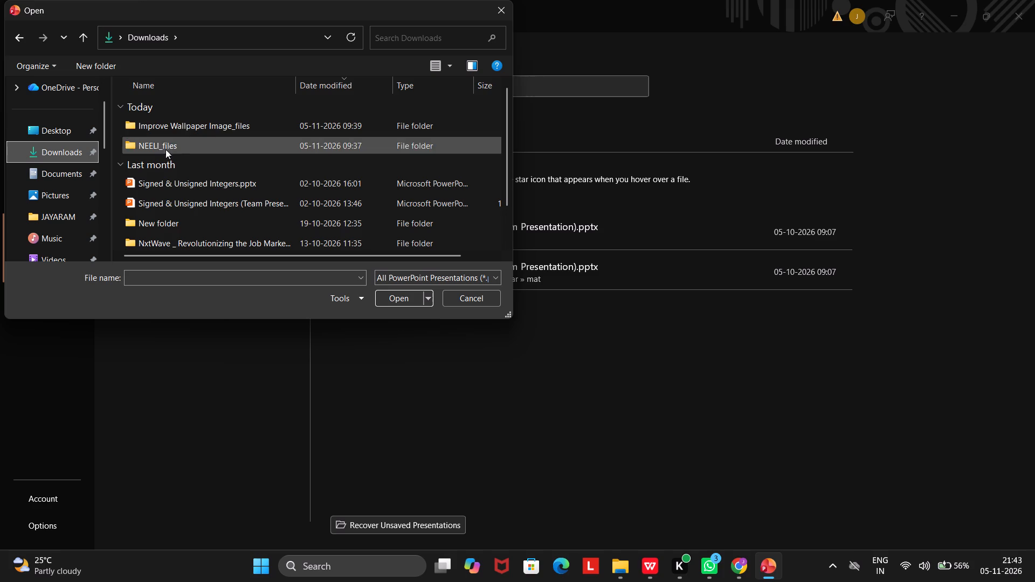
{"action": "scroll", "coordinate": [162, 187], "scroll_direction": "down", "scroll_amount": 2}
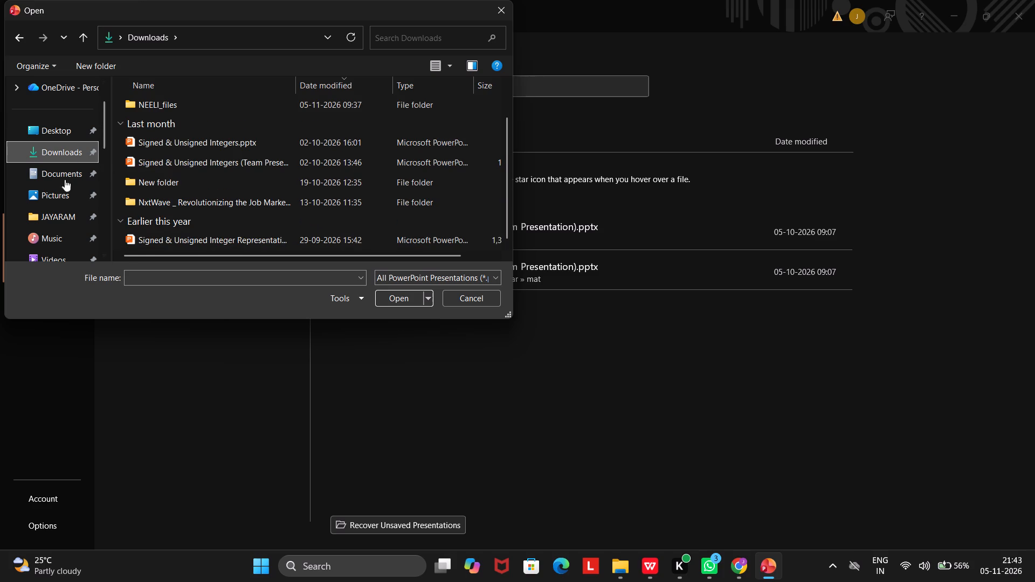
{"action": "scroll", "coordinate": [70, 205], "scroll_direction": "down", "scroll_amount": 2}
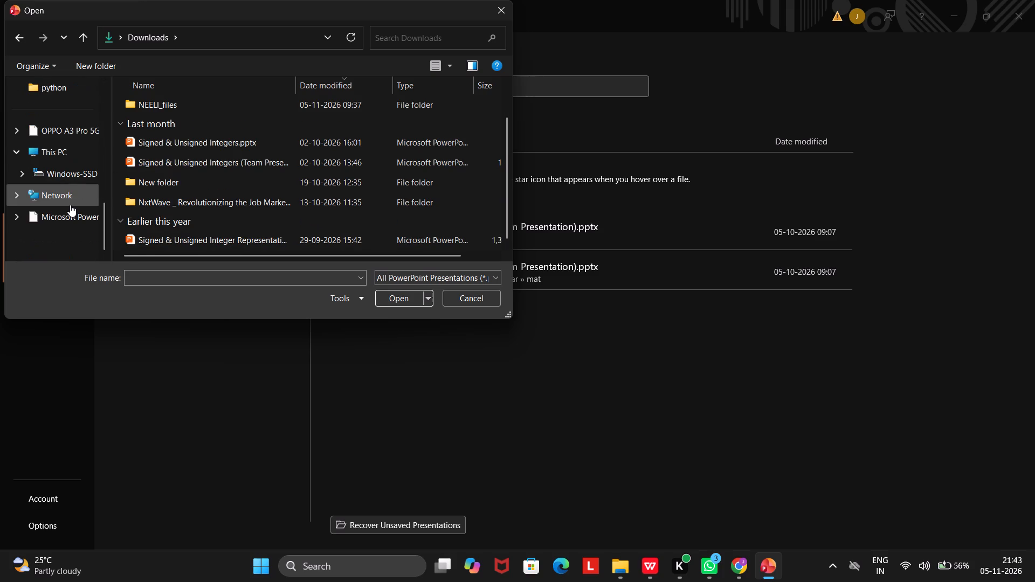
{"action": "scroll", "coordinate": [65, 204], "scroll_direction": "up", "scroll_amount": 5}
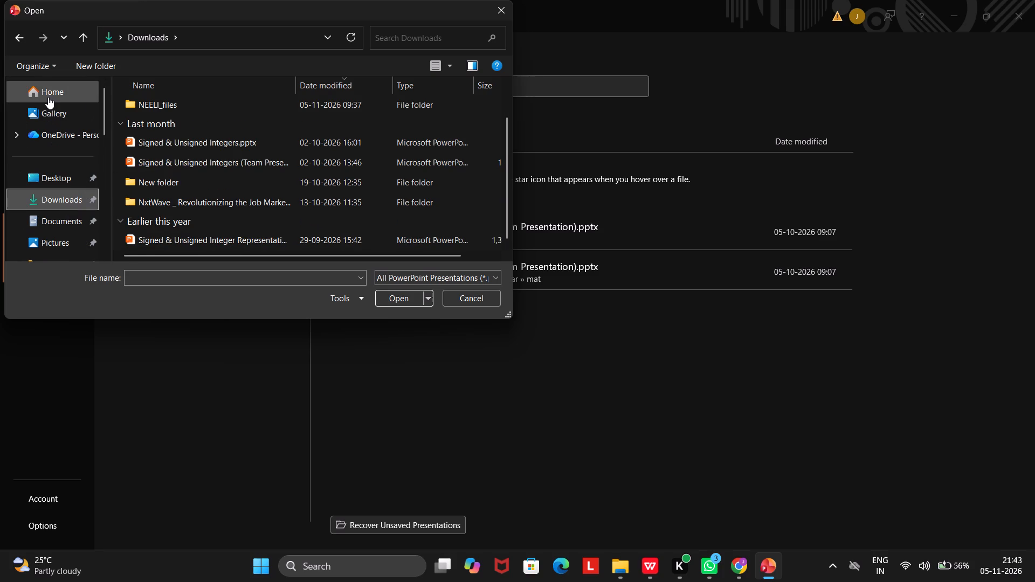
{"action": "left_click", "coordinate": [48, 92]}
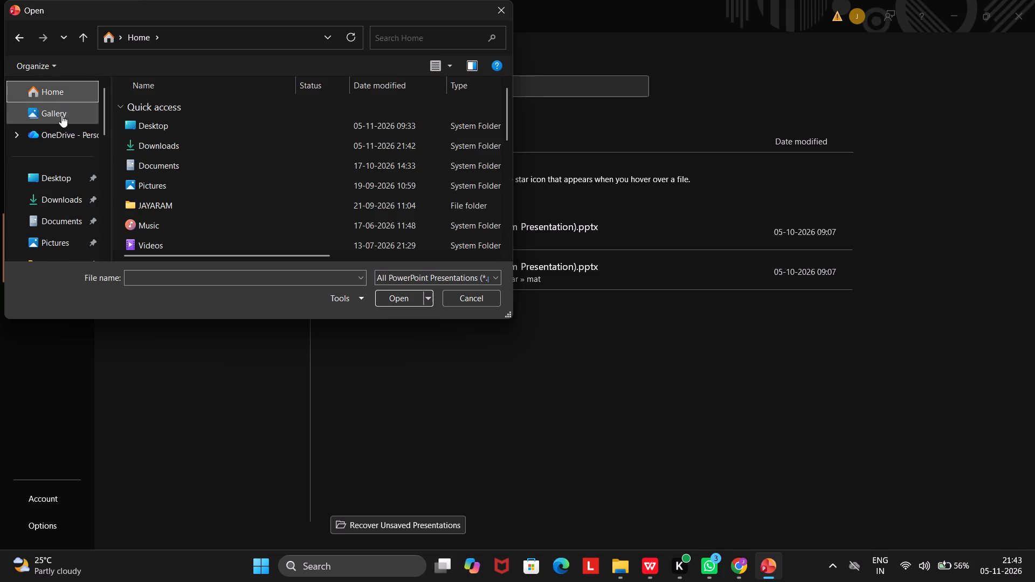
{"action": "left_click", "coordinate": [63, 195]}
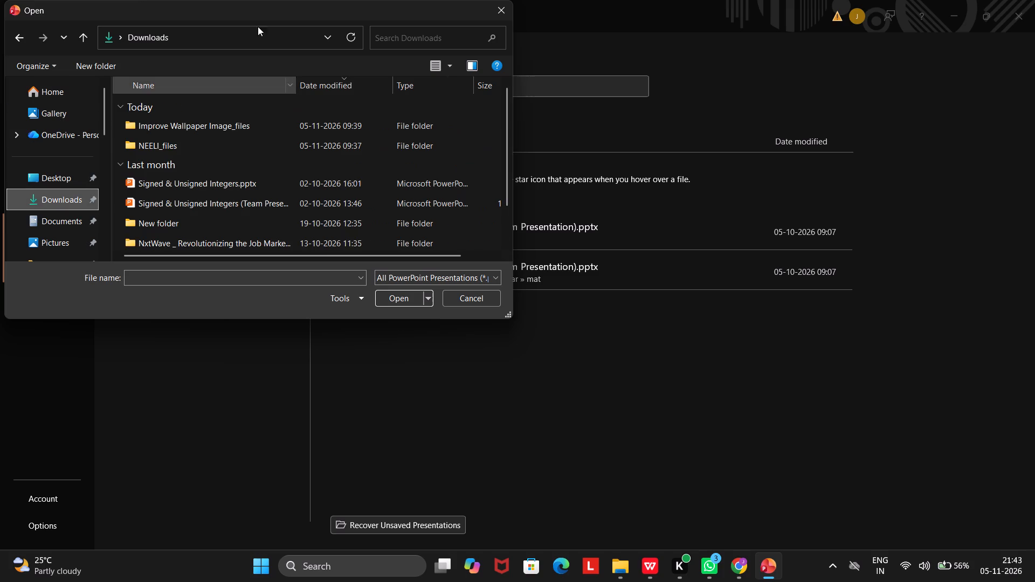
{"action": "scroll", "coordinate": [285, 10], "scroll_direction": "right", "scroll_amount": 1}
{"action": "left_click", "coordinate": [389, 38]}
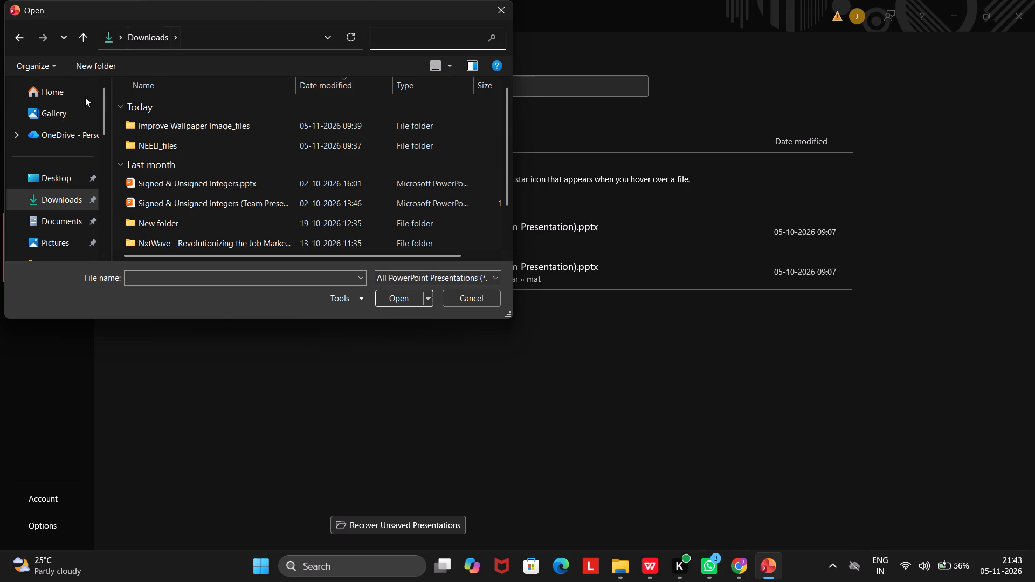
{"action": "left_click", "coordinate": [74, 94]}
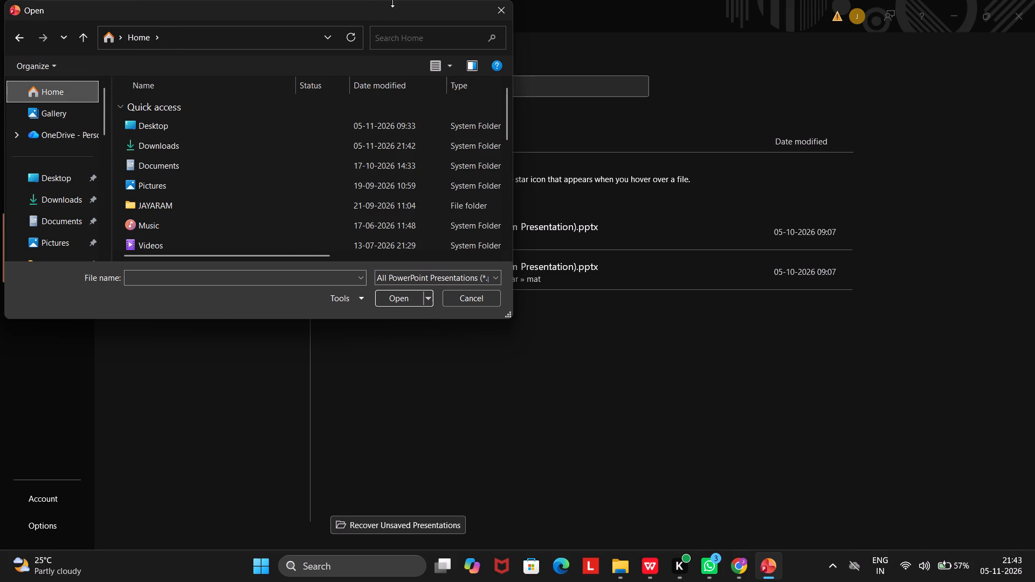
{"action": "left_click", "coordinate": [83, 118]}
{"action": "left_click", "coordinate": [80, 128]}
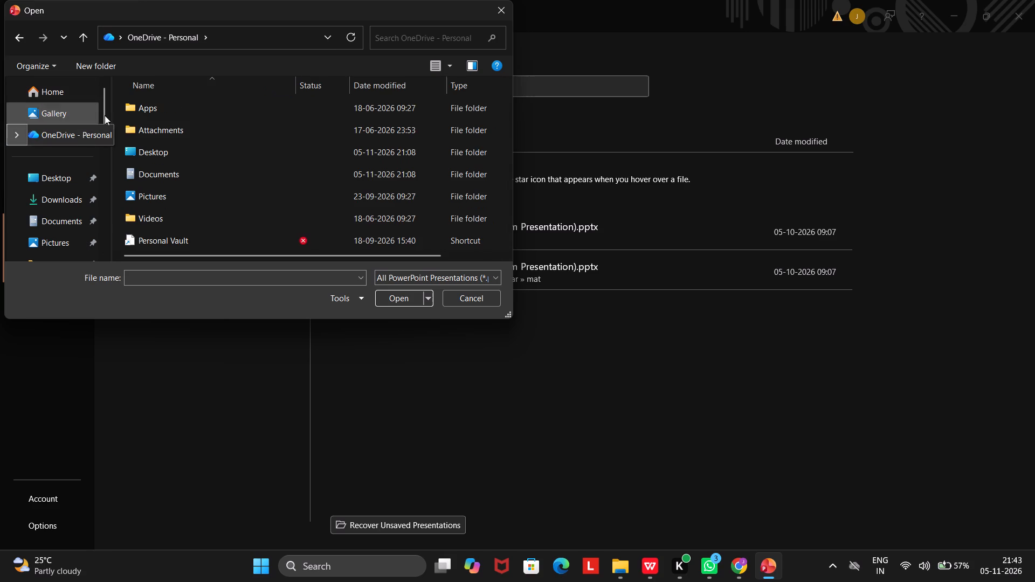
Open LG-11_Magnetic_Materials _final.pptx from the recent files in the Home location and enable editing.
{"action": "left_click", "coordinate": [87, 101]}
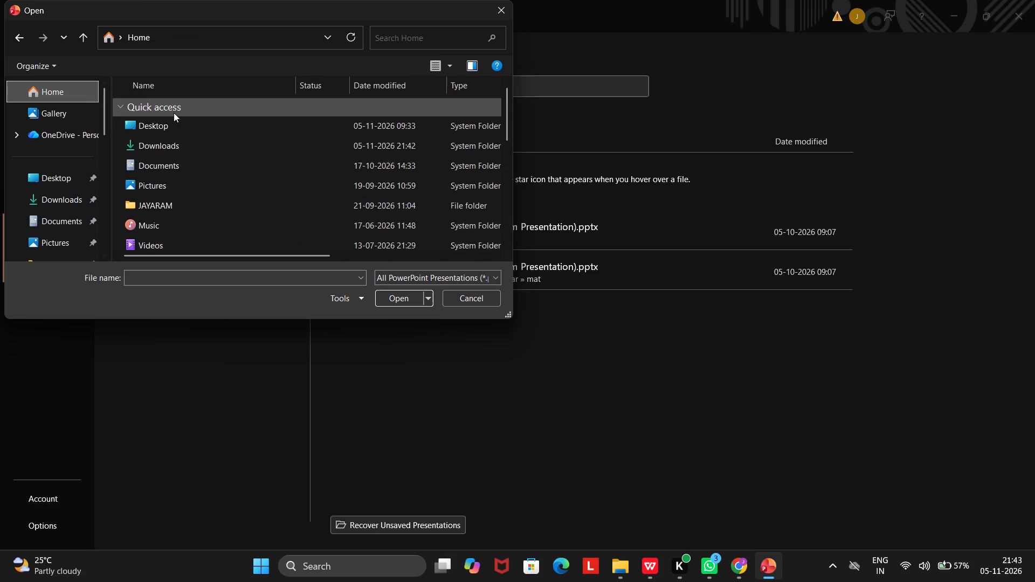
{"action": "scroll", "coordinate": [189, 153], "scroll_direction": "down", "scroll_amount": 1}
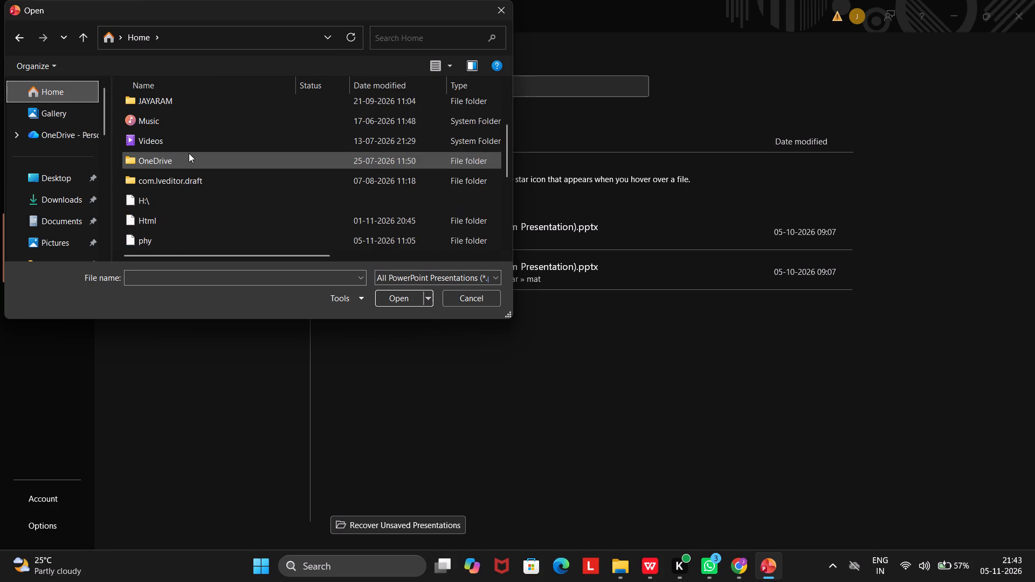
{"action": "scroll", "coordinate": [189, 153], "scroll_direction": "down", "scroll_amount": 1}
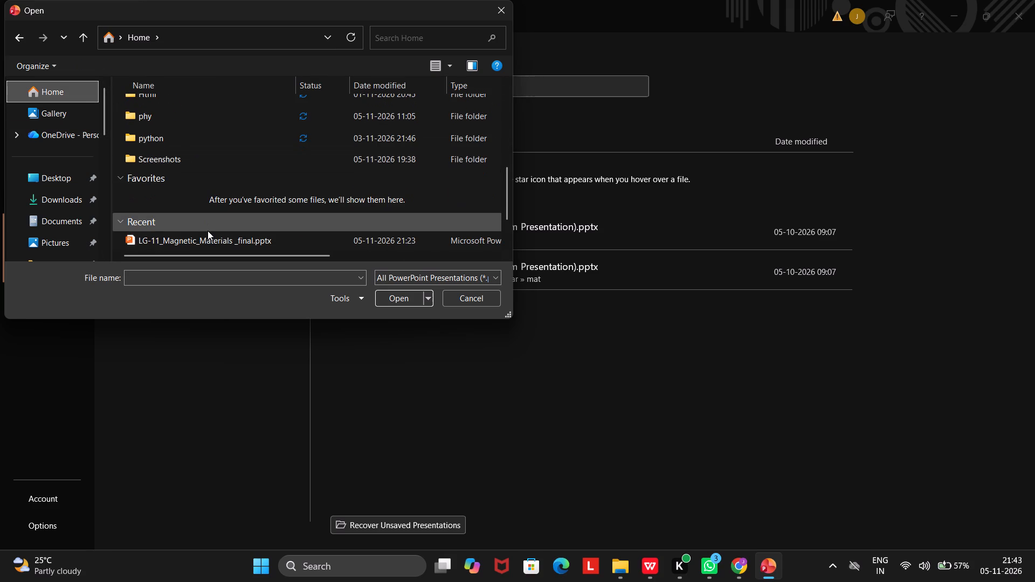
{"action": "scroll", "coordinate": [208, 231], "scroll_direction": "down", "scroll_amount": 1}
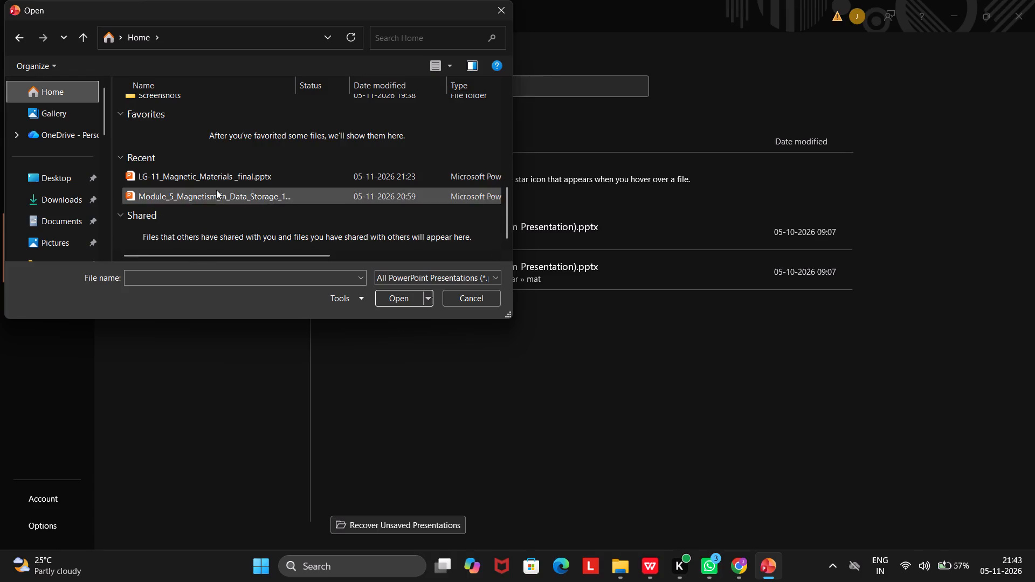
{"action": "double_click", "coordinate": [222, 176]}
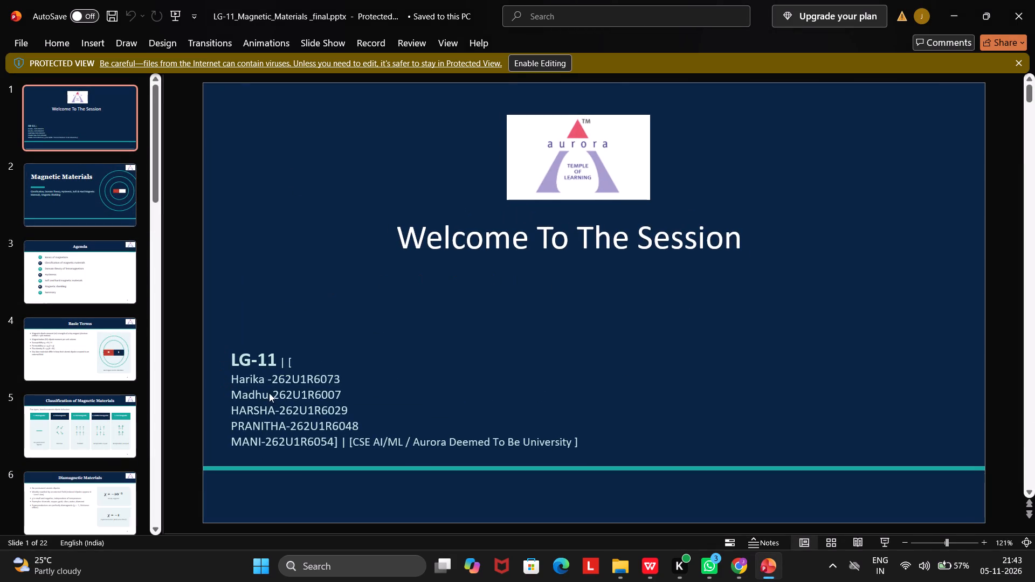
{"action": "left_click", "coordinate": [534, 64]}
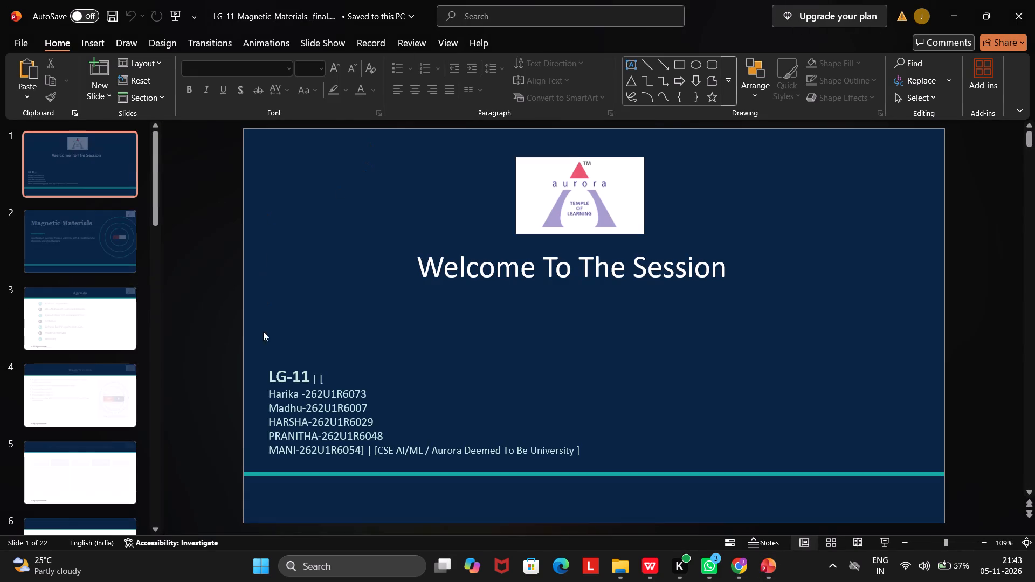
Change the group label in the team details text box on the welcome slide to LG-4.
{"action": "left_click", "coordinate": [305, 410]}
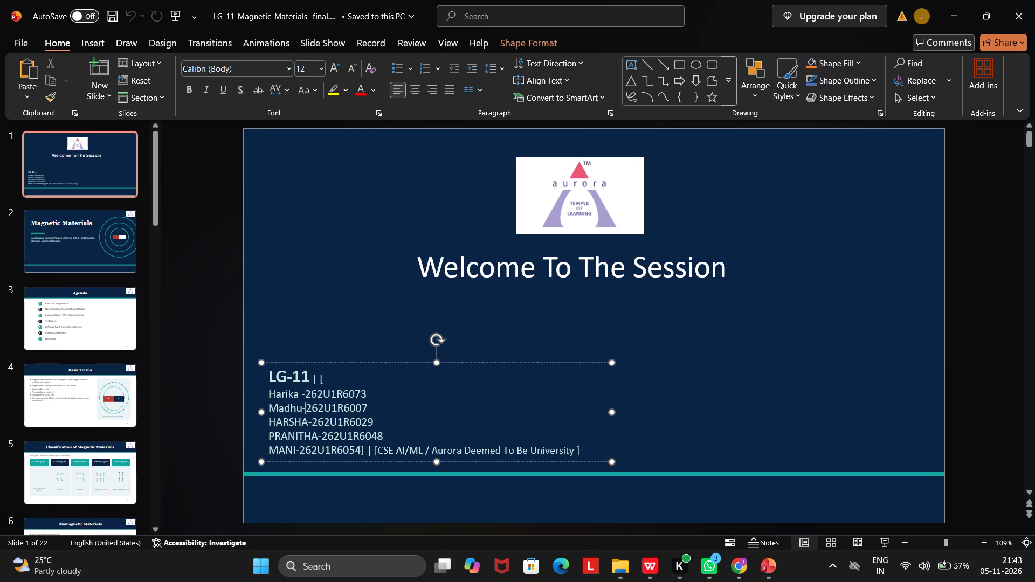
{"action": "left_click", "coordinate": [312, 374]}
{"action": "key", "text": "BackSpace"}
{"action": "key", "text": "BackSpace"}
{"action": "key", "text": "BackSpace"}
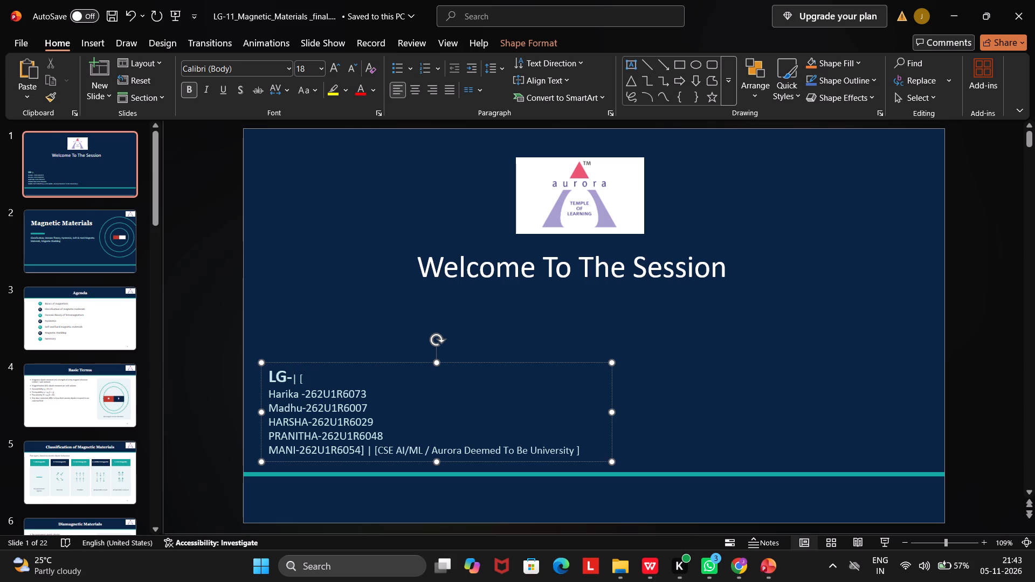
{"action": "key", "text": "Left"}
{"action": "key", "text": "Right"}
{"action": "key", "text": "4"}
Remove the "| [" after the LG-4 label, keeping the member list starting on its own line below.
{"action": "key", "text": "Right"}
{"action": "key", "text": "Right"}
{"action": "key", "text": "Right"}
{"action": "key", "text": "Right"}
{"action": "key", "text": "BackSpace"}
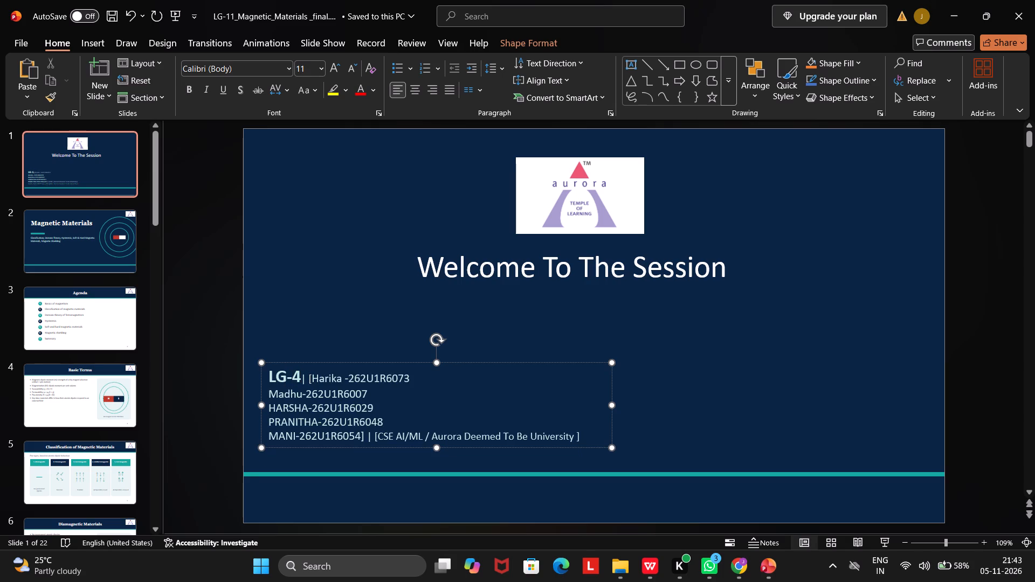
{"action": "key", "text": "BackSpace"}
{"action": "key", "text": "BackSpace"}
{"action": "key", "text": "BackSpace"}
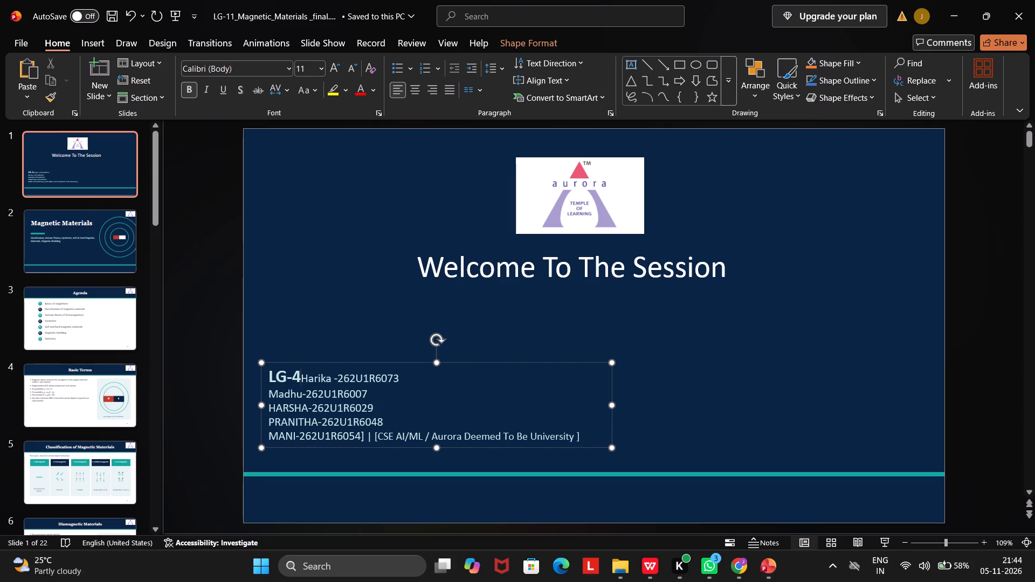
{"action": "key", "text": "shift+Return"}
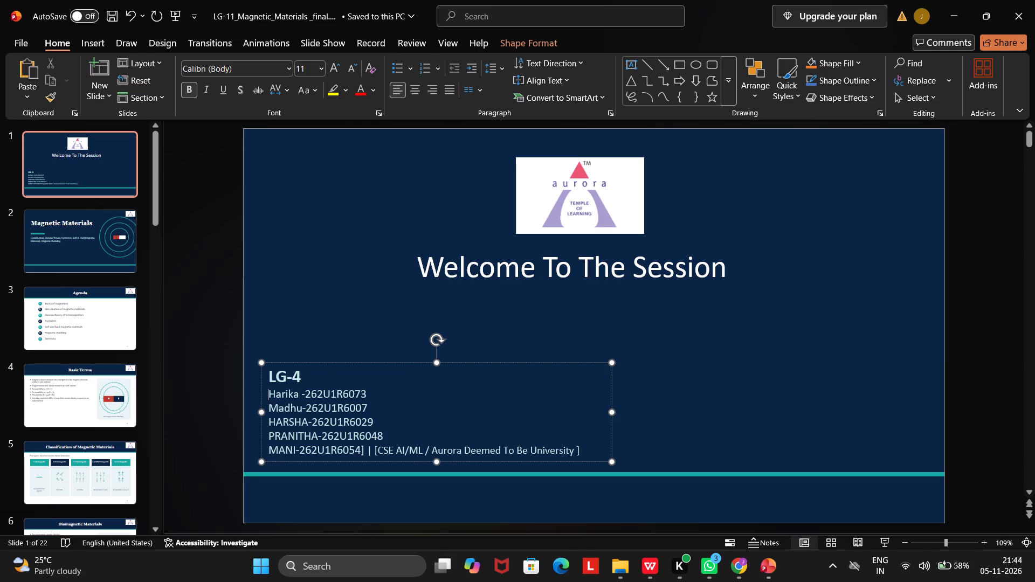
Delete all the old member names and roll numbers below LG-4, including the leftover closing bracket before the "|" separator.
{"action": "left_click_drag", "start_coordinate": [269, 395], "coordinate": [333, 451]}
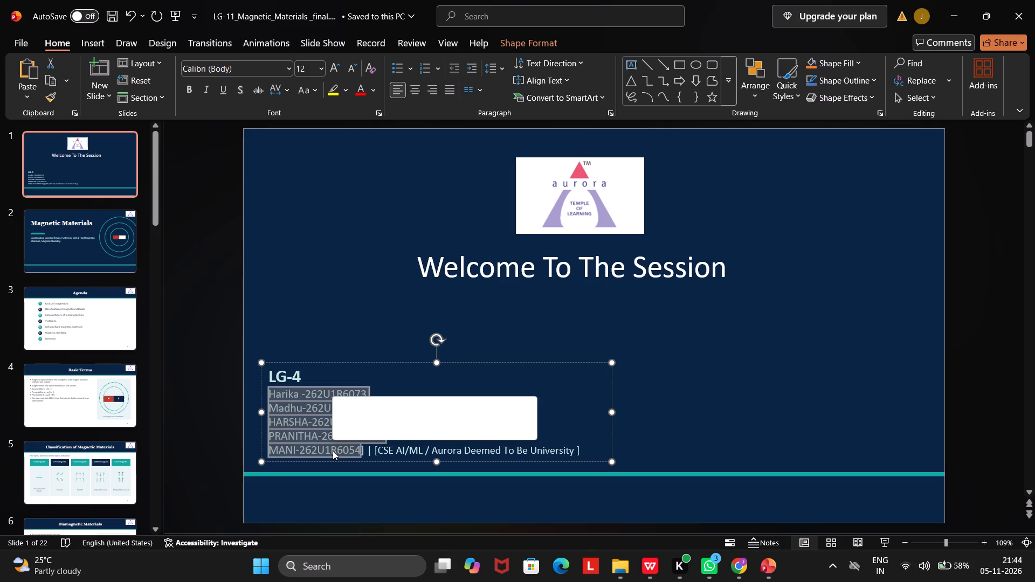
{"action": "key", "text": "BackSpace"}
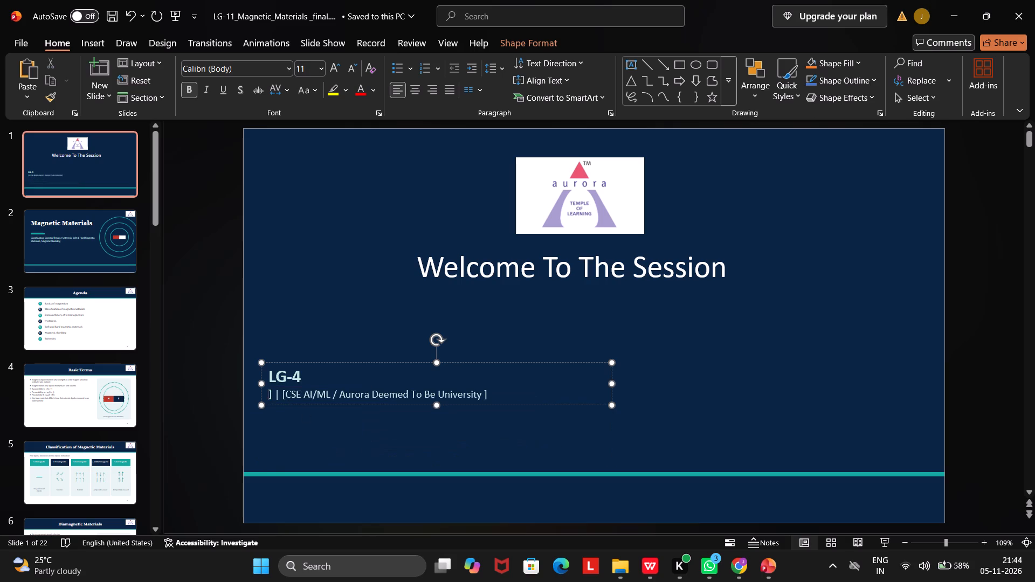
{"action": "left_click", "coordinate": [274, 393]}
{"action": "key", "text": "BackSpace"}
{"action": "key", "text": "BackSpace"}
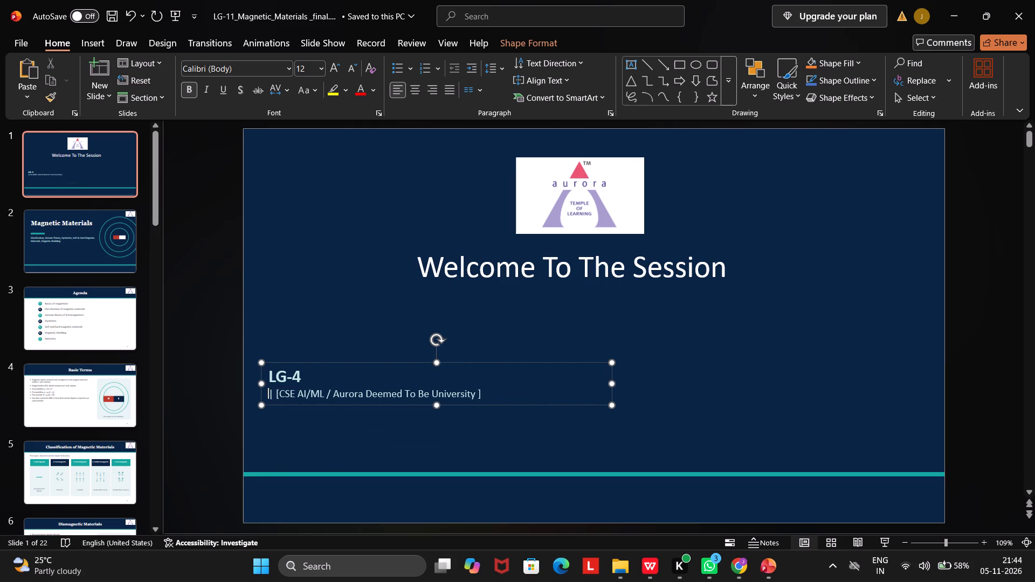
Add a member line below LG-4 with the name Ashwith followed by a pair of square brackets.
{"action": "left_click", "coordinate": [306, 377]}
{"action": "key", "text": "Return"}
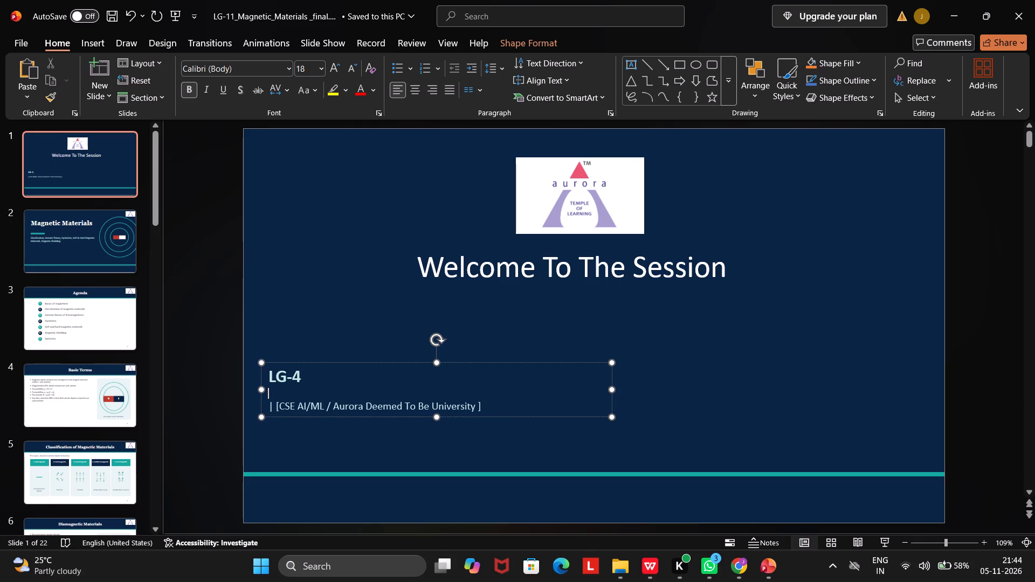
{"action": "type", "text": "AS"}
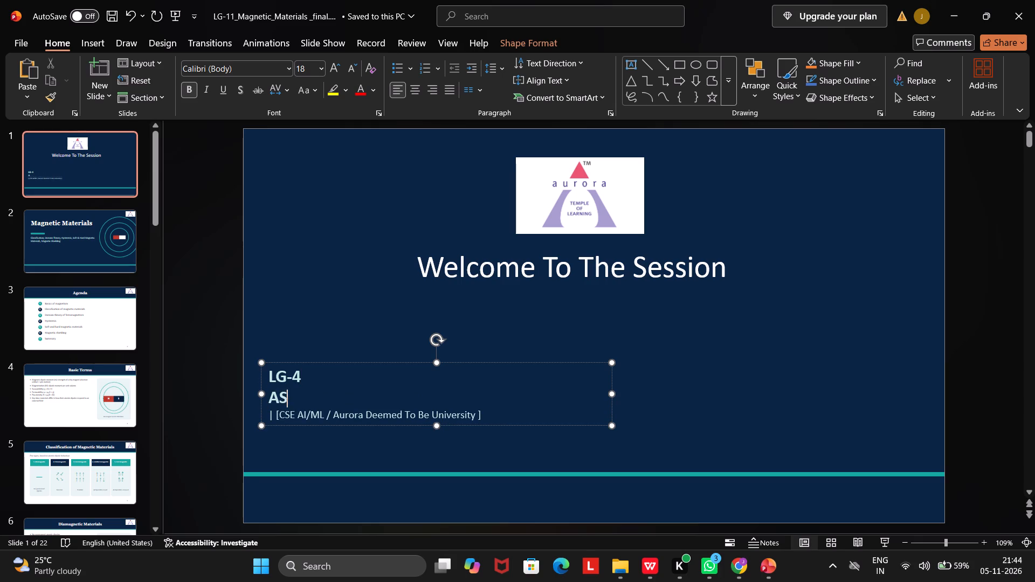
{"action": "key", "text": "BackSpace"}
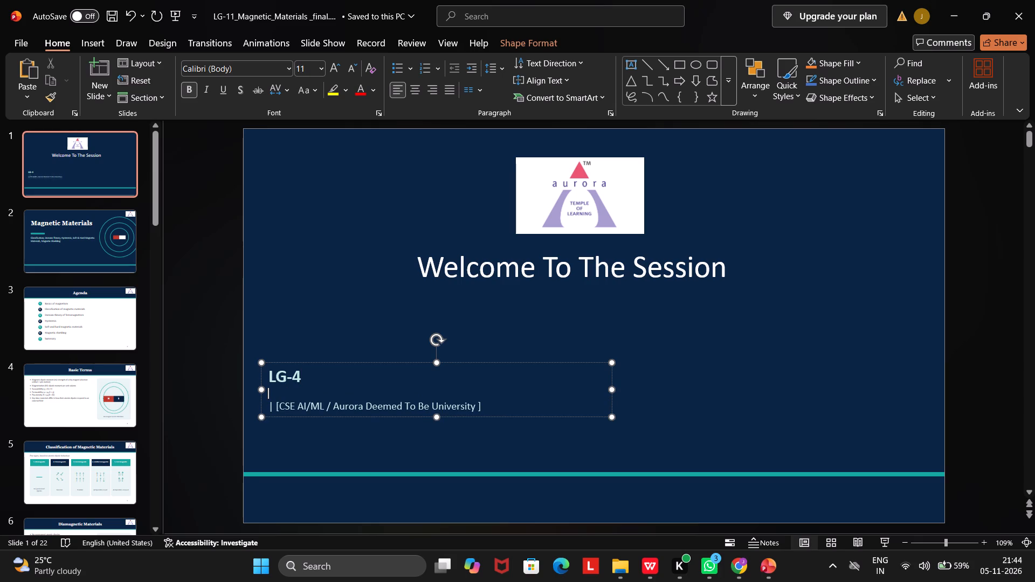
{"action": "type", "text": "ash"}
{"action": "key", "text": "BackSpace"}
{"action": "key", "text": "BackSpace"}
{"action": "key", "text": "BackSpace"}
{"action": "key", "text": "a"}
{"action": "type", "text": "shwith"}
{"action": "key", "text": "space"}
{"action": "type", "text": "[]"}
Look through the slides of the magnetic materials presentation from the welcome slide to the closing Thank You slide.
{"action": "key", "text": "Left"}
{"action": "scroll", "coordinate": [343, 345], "scroll_direction": "down", "scroll_amount": 4}
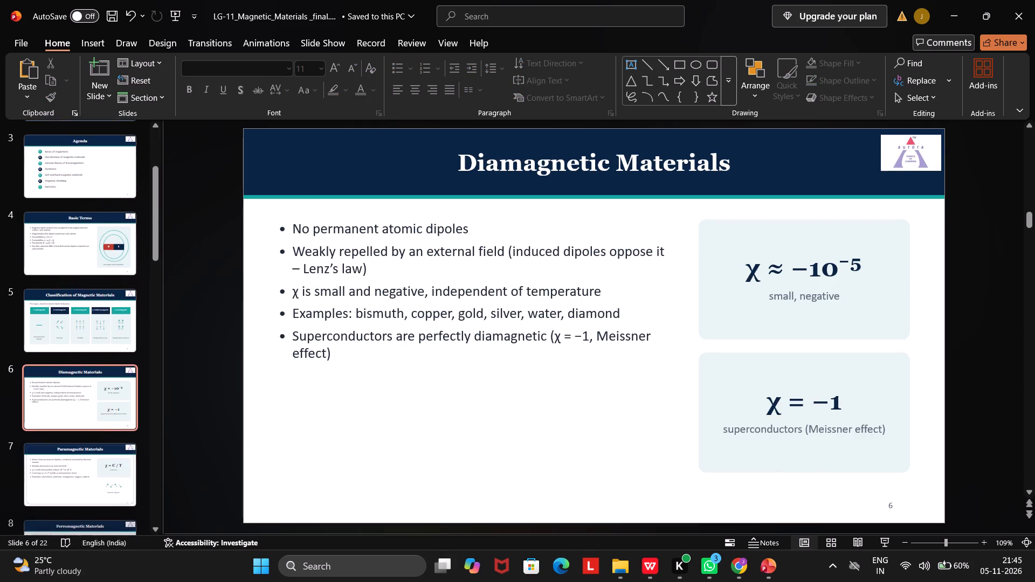
{"action": "scroll", "coordinate": [343, 345], "scroll_direction": "down", "scroll_amount": 6}
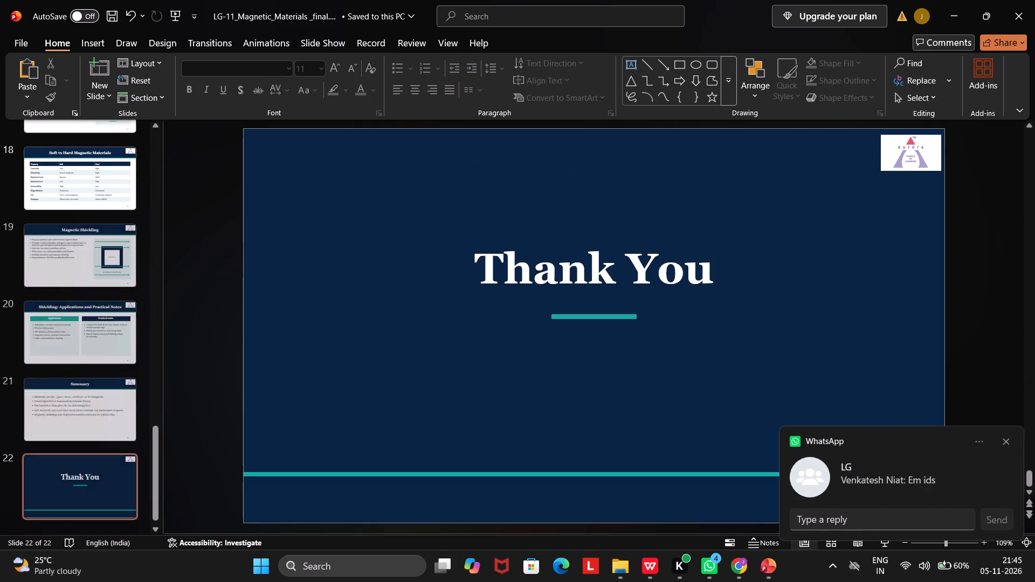
{"action": "scroll", "coordinate": [343, 345], "scroll_direction": "up", "scroll_amount": 2}
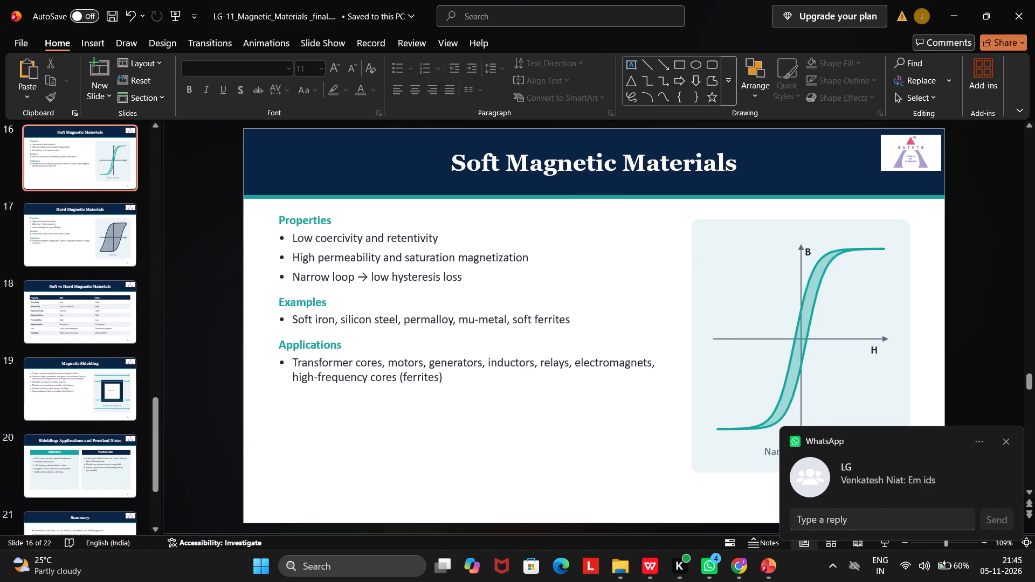
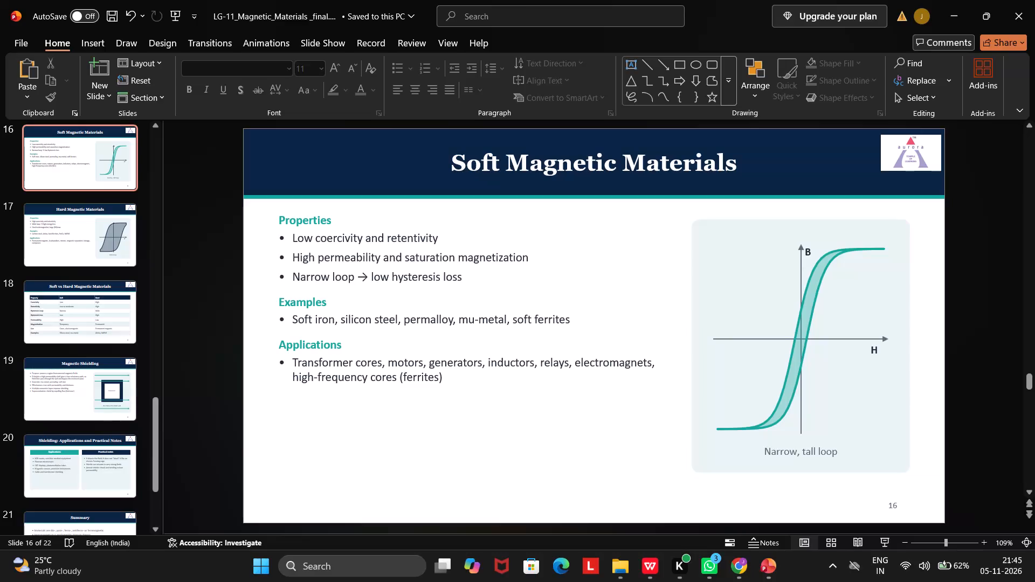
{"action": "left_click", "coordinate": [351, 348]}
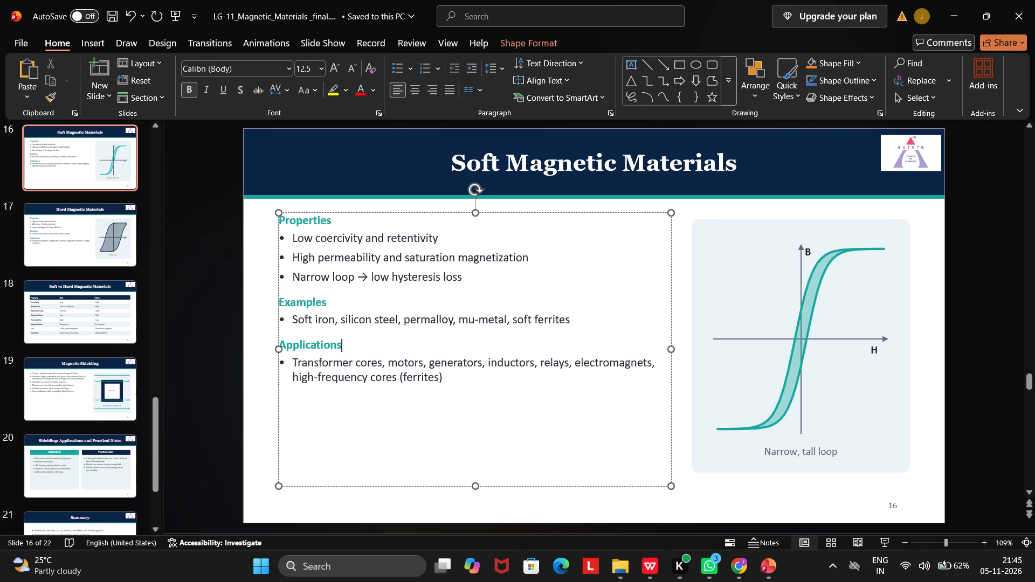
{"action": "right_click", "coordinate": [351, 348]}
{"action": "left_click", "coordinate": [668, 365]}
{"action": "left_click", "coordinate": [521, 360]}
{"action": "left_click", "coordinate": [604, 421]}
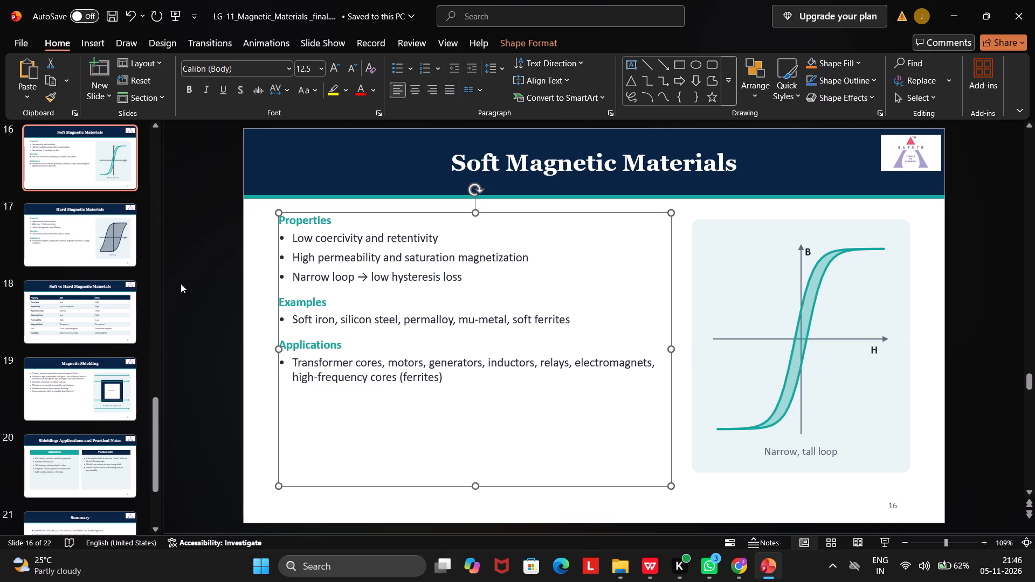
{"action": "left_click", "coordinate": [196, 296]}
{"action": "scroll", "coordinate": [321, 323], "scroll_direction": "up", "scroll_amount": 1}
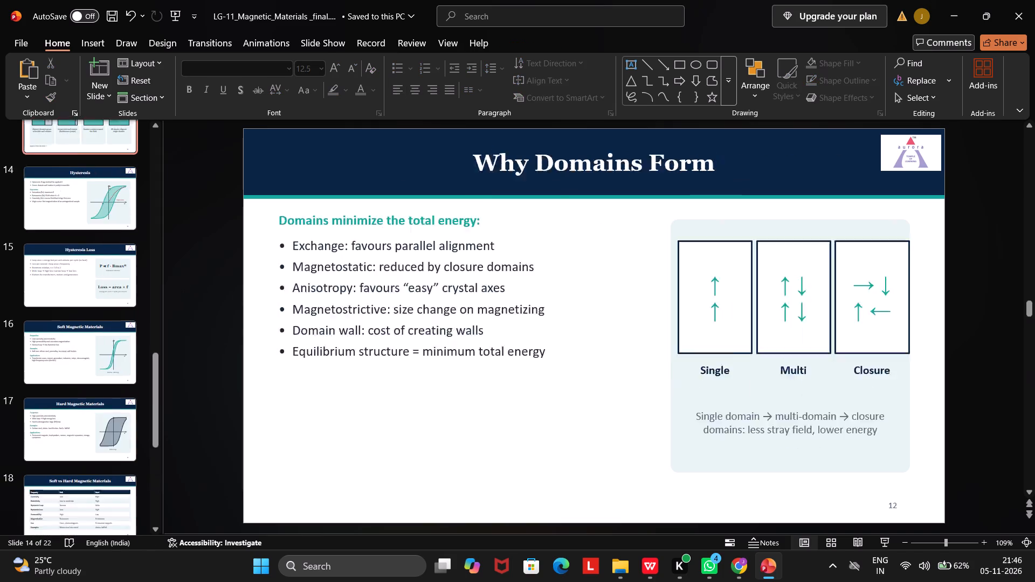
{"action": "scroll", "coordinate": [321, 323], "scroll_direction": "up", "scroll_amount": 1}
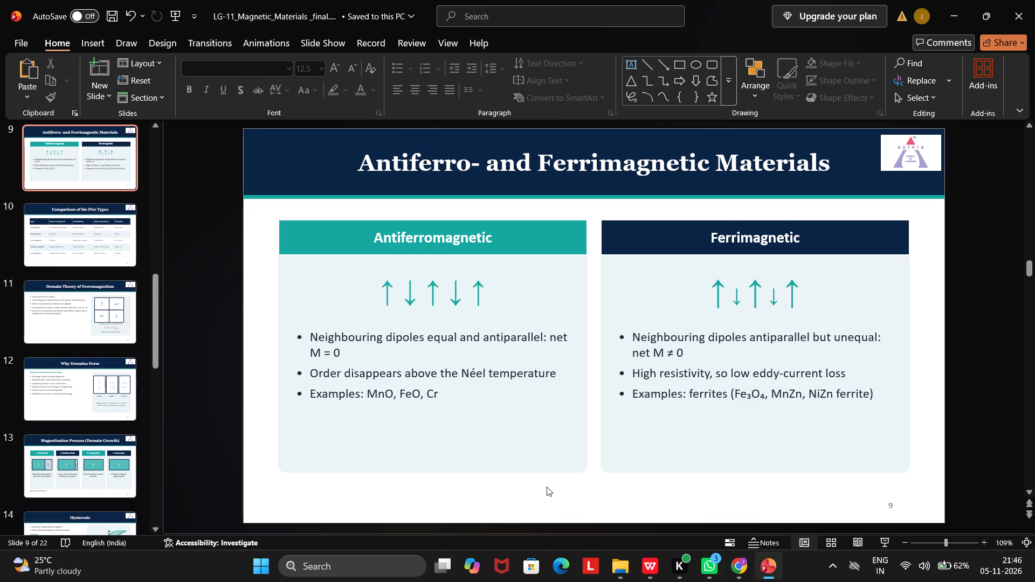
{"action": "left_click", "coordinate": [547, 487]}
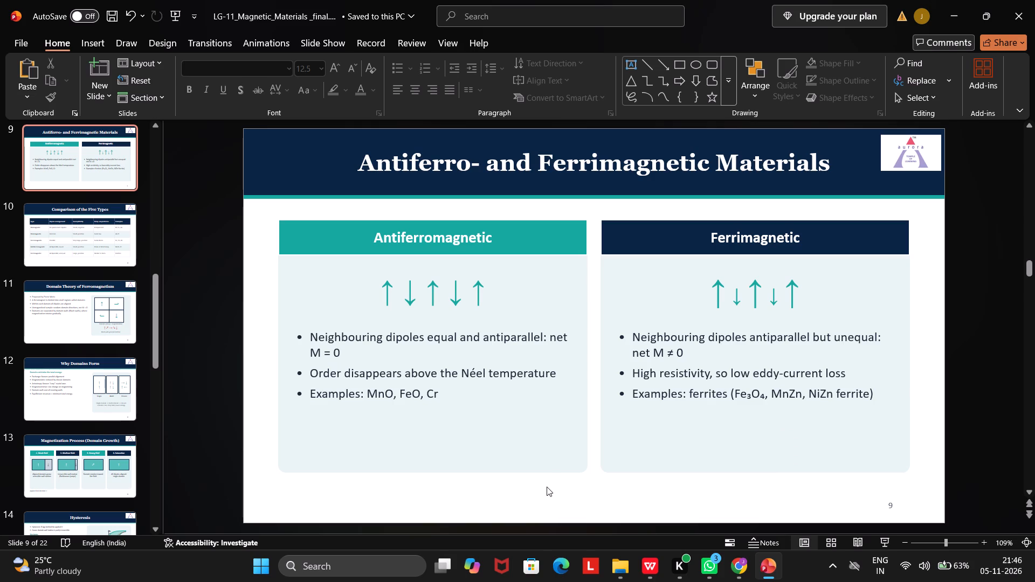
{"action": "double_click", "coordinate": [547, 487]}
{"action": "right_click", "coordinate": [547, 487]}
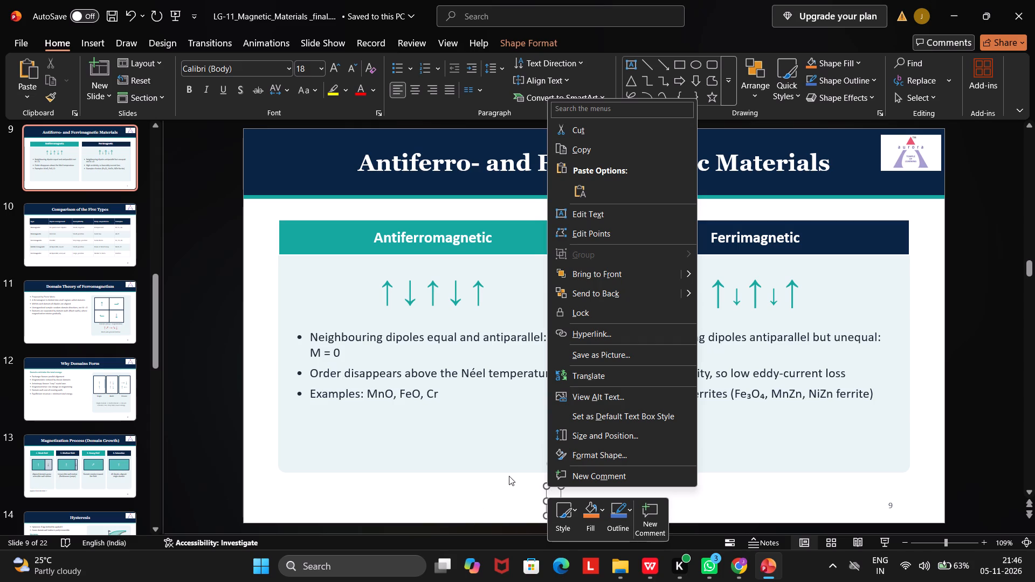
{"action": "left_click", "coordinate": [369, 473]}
On the welcome slide, start the roll number inside the square brackets after Ashwith, keeping only its three-digit prefix.
{"action": "scroll", "coordinate": [471, 428], "scroll_direction": "up", "scroll_amount": 1}
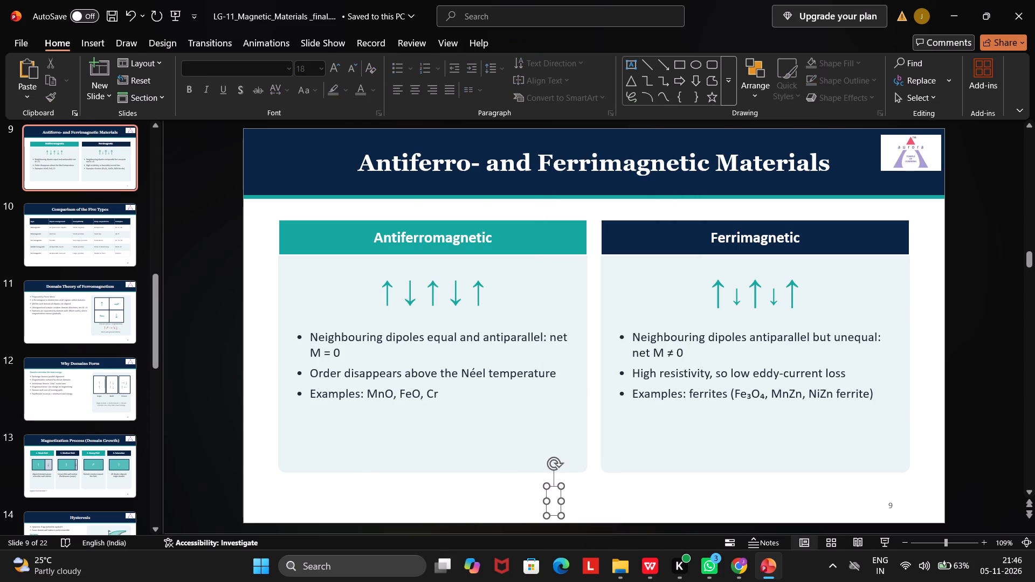
{"action": "scroll", "coordinate": [471, 428], "scroll_direction": "up", "scroll_amount": 9}
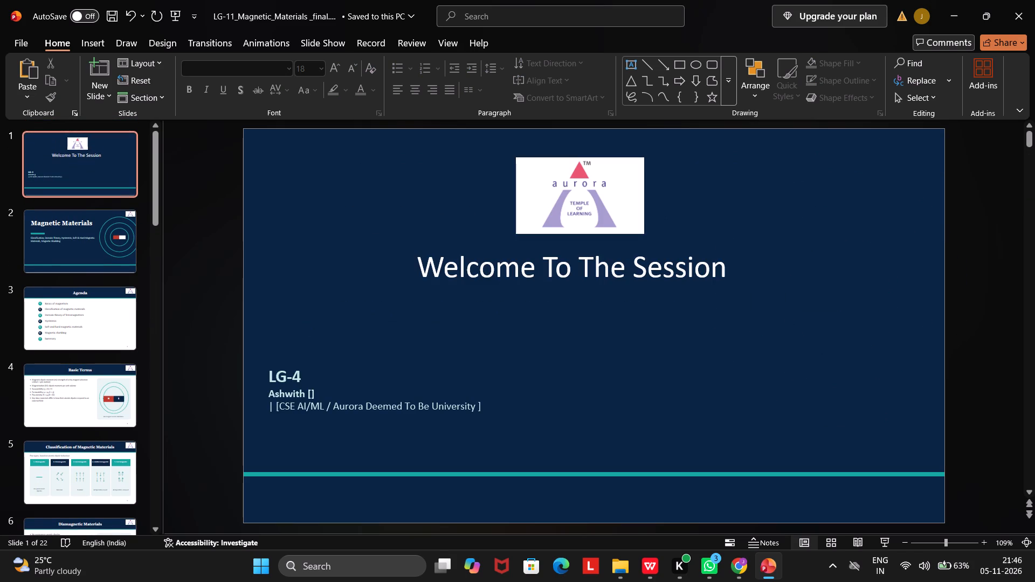
{"action": "left_click", "coordinate": [309, 393]}
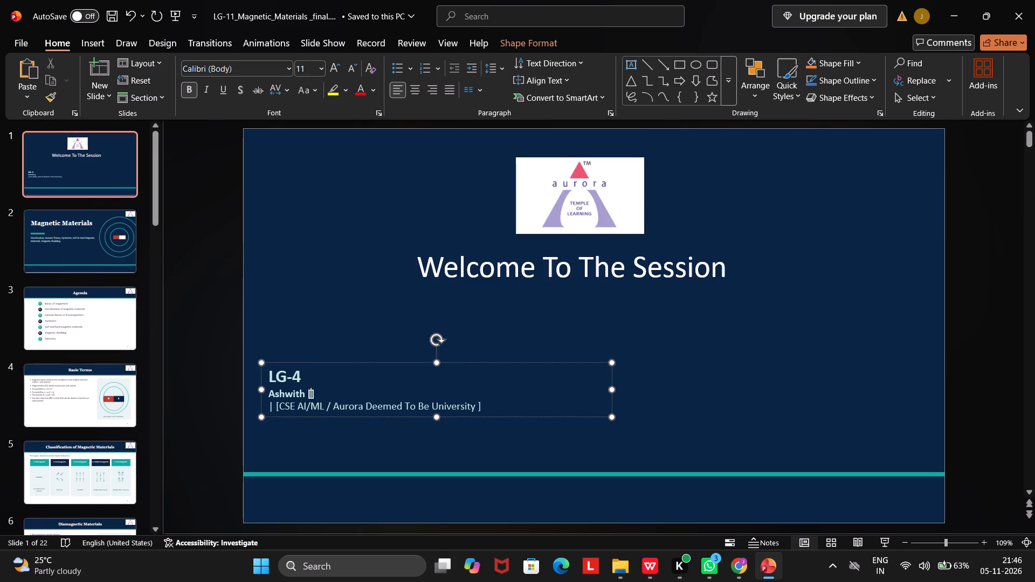
{"action": "left_click", "coordinate": [309, 393]}
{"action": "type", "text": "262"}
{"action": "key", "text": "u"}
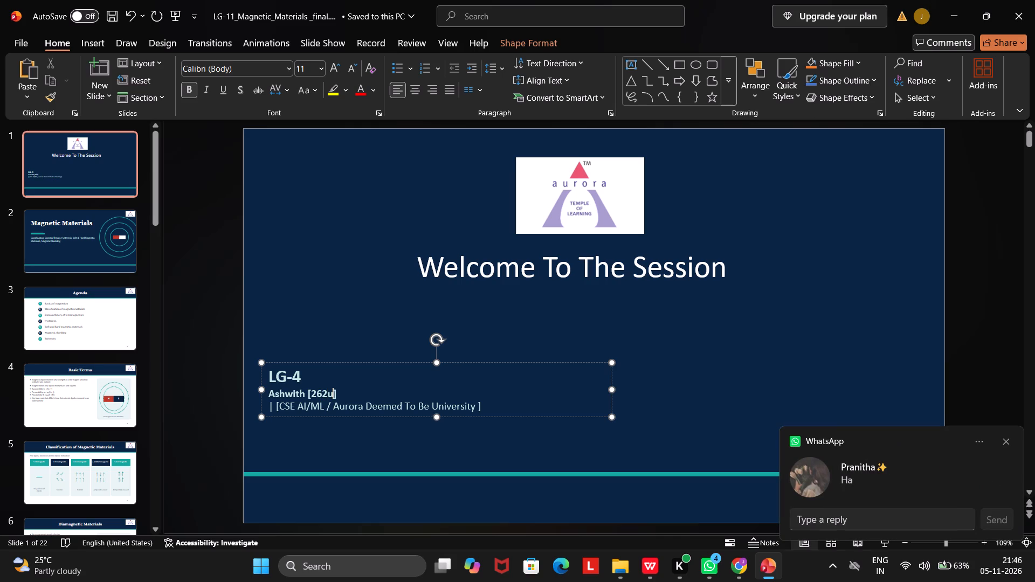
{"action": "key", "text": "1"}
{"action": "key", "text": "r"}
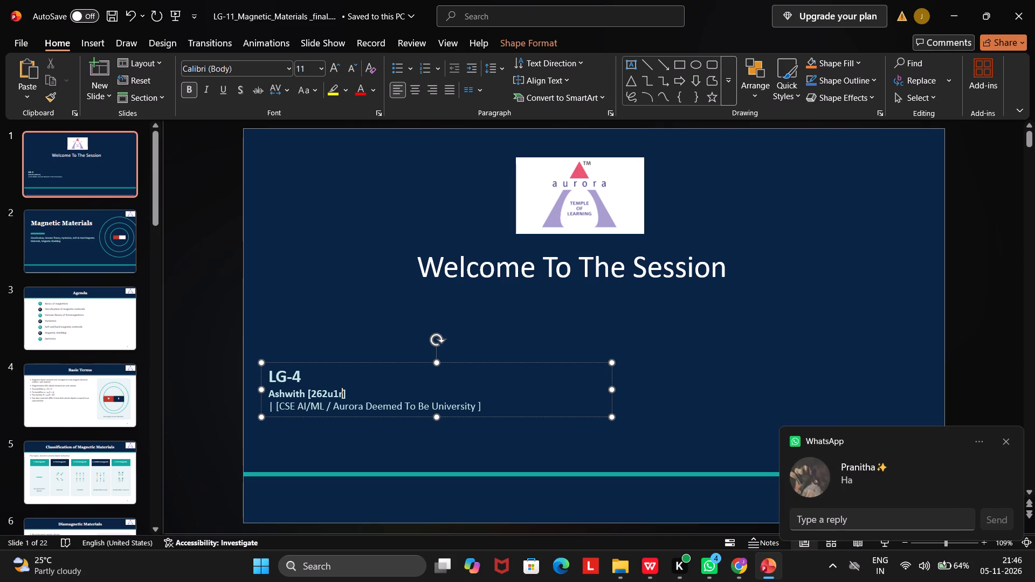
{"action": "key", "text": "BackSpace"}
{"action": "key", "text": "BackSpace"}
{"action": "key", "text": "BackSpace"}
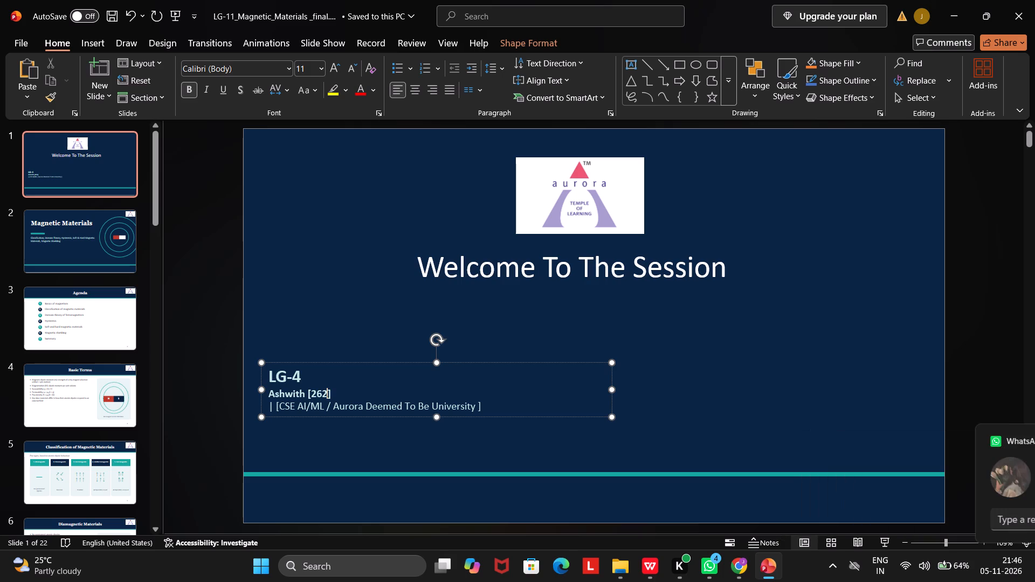
Complete Ashwith's roll number inside the square brackets after the three-digit prefix.
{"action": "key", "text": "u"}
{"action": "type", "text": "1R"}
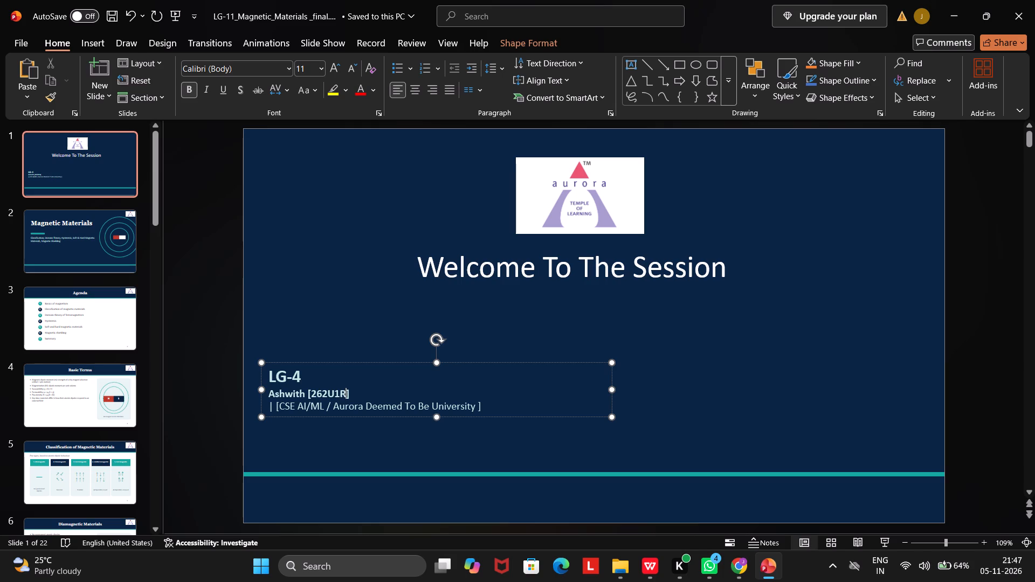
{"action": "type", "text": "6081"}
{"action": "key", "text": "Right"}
Start a second member line below Ashwith's with the name Jayaram, capitalising only the first letter.
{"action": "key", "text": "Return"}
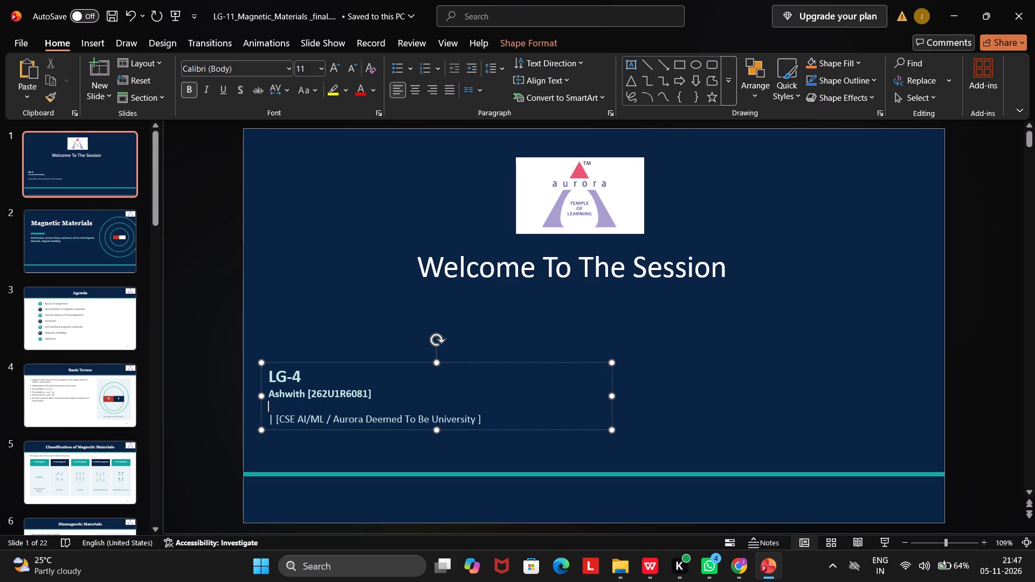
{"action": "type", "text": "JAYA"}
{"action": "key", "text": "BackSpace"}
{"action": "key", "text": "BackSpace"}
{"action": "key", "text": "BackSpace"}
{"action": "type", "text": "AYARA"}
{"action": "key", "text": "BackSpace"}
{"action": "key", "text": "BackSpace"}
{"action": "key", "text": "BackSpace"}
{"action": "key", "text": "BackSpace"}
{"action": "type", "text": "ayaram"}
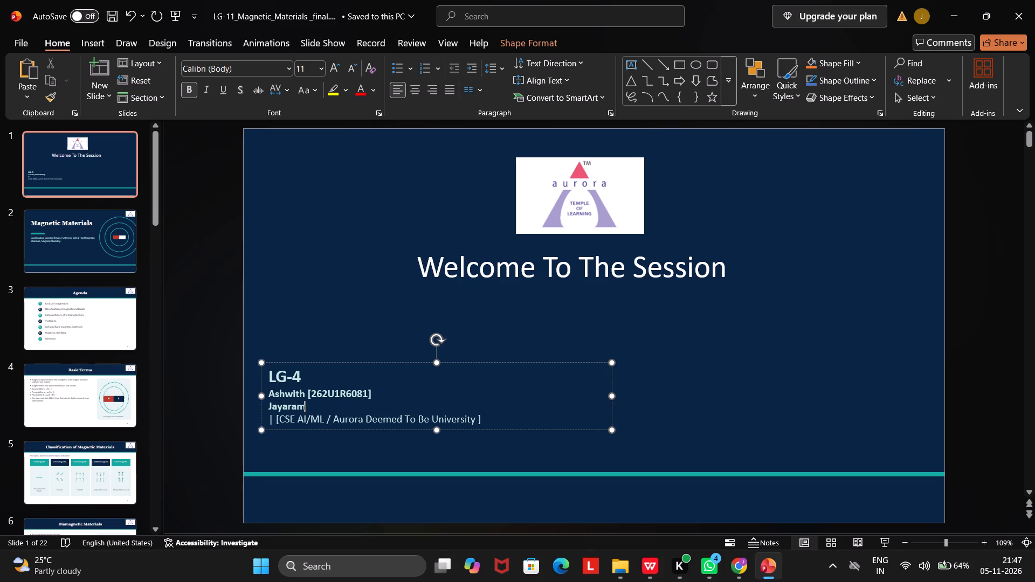
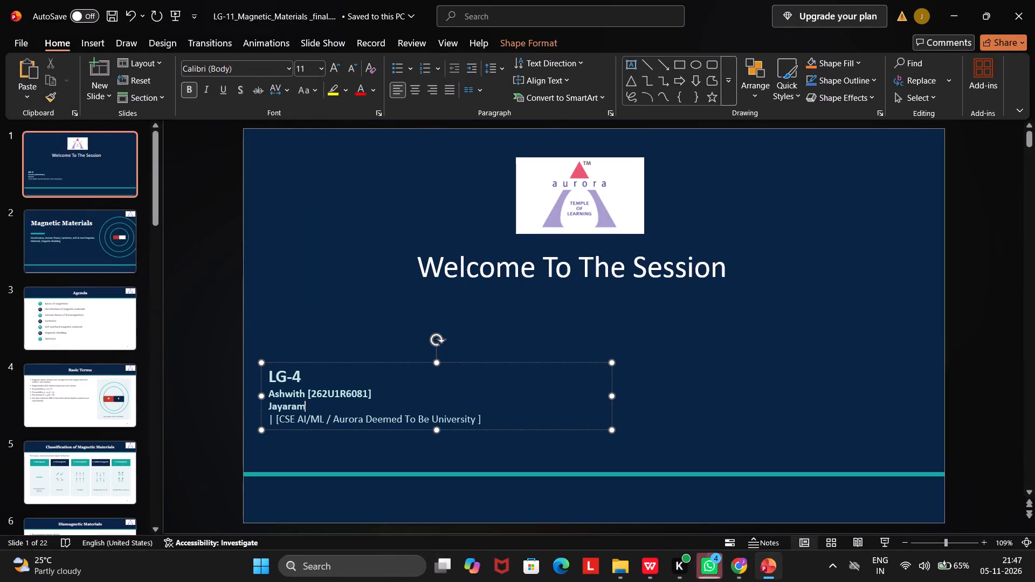
Add a pair of square brackets after Jayaram on the welcome slide and enter his roll number inside them.
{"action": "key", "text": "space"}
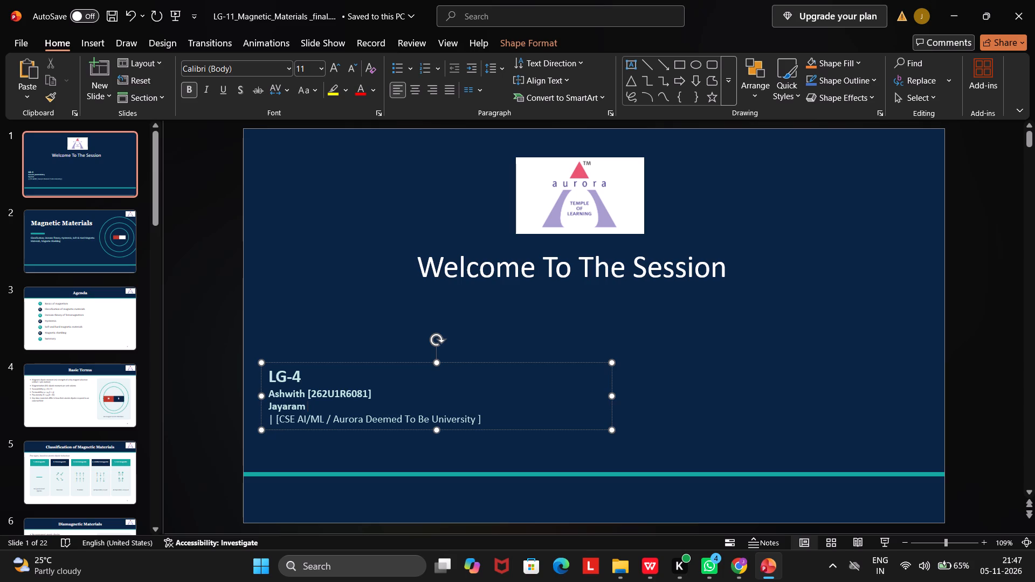
{"action": "key", "text": "bracketleft"}
{"action": "key", "text": "bracketright"}
{"action": "key", "text": "Left"}
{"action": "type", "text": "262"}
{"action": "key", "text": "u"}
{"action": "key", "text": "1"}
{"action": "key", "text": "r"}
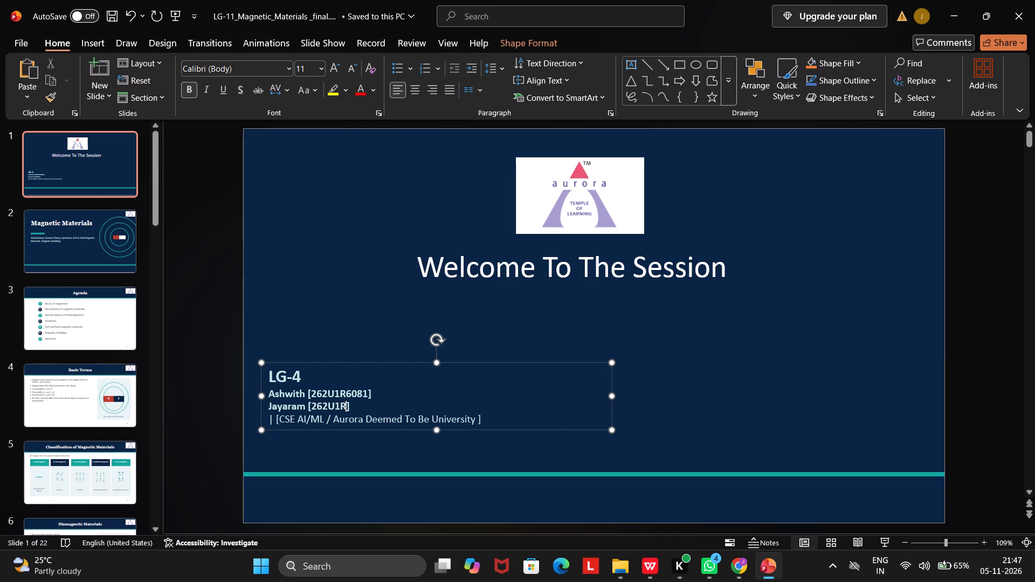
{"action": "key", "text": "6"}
Complete the roll number inside the square brackets after Jayaram and add an empty line below that entry.
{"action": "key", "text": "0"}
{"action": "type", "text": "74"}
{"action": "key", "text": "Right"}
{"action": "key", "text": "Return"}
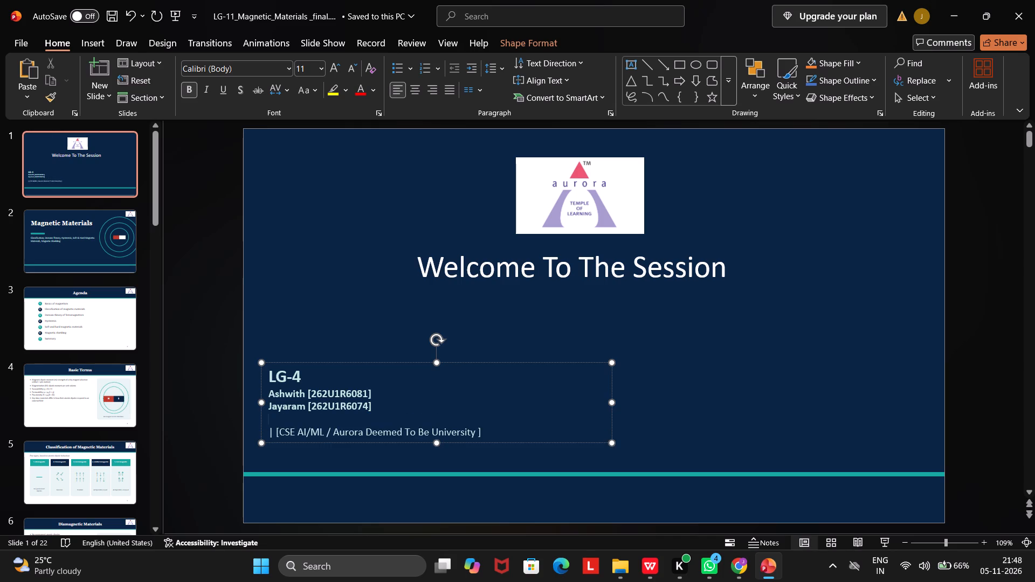
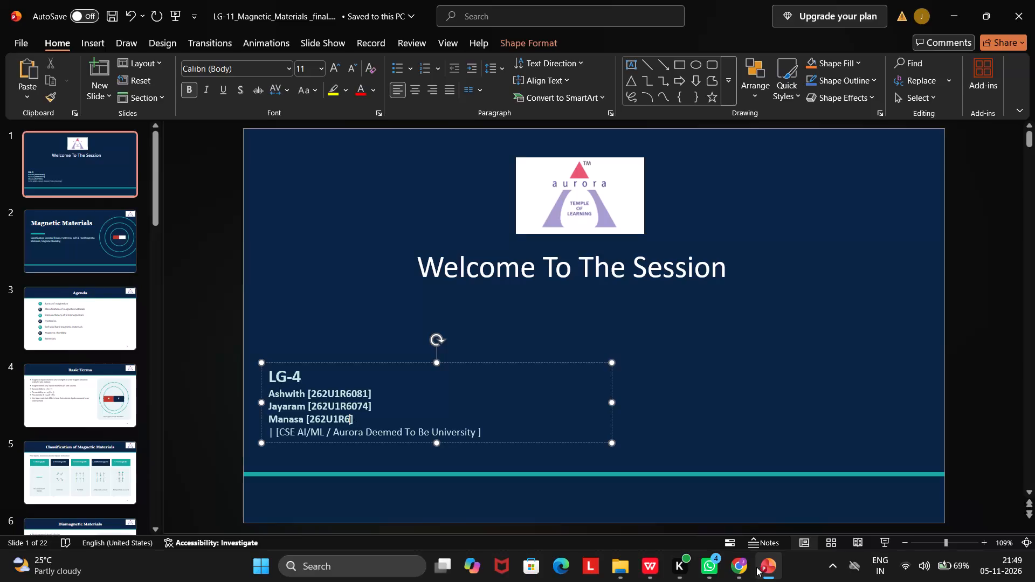
Finish the Manasa entry with its remaining roll number digits and an extra space before the bracket, leaving an empty line below.
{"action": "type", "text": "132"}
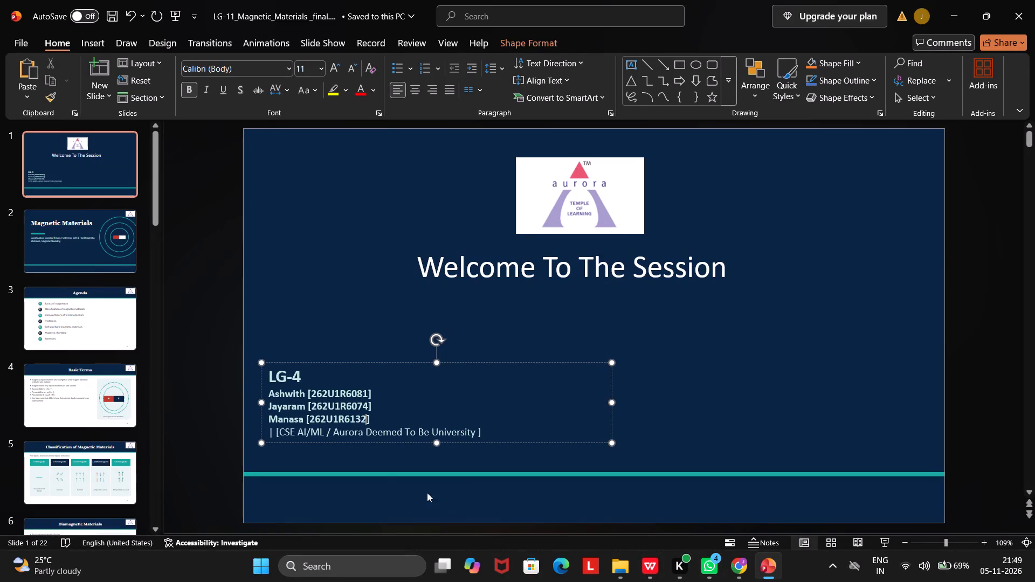
{"action": "left_click", "coordinate": [303, 415]}
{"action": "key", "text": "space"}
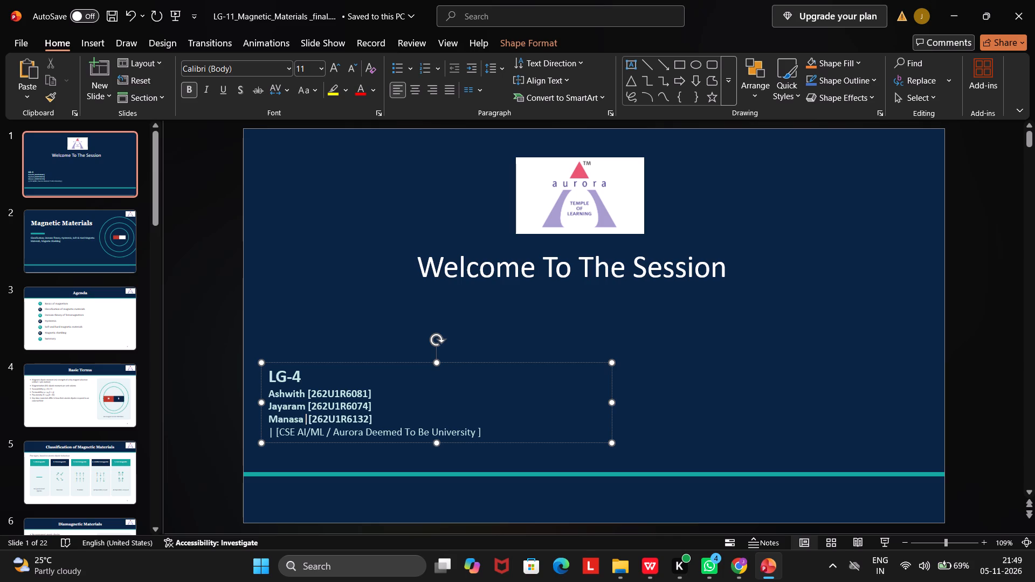
{"action": "left_click", "coordinate": [376, 422]}
{"action": "key", "text": "Return"}
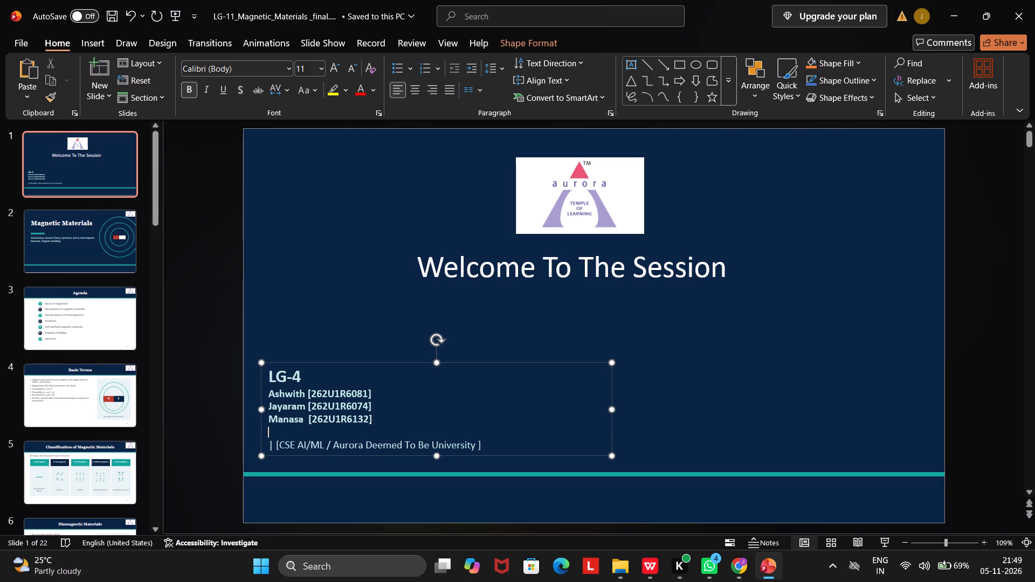
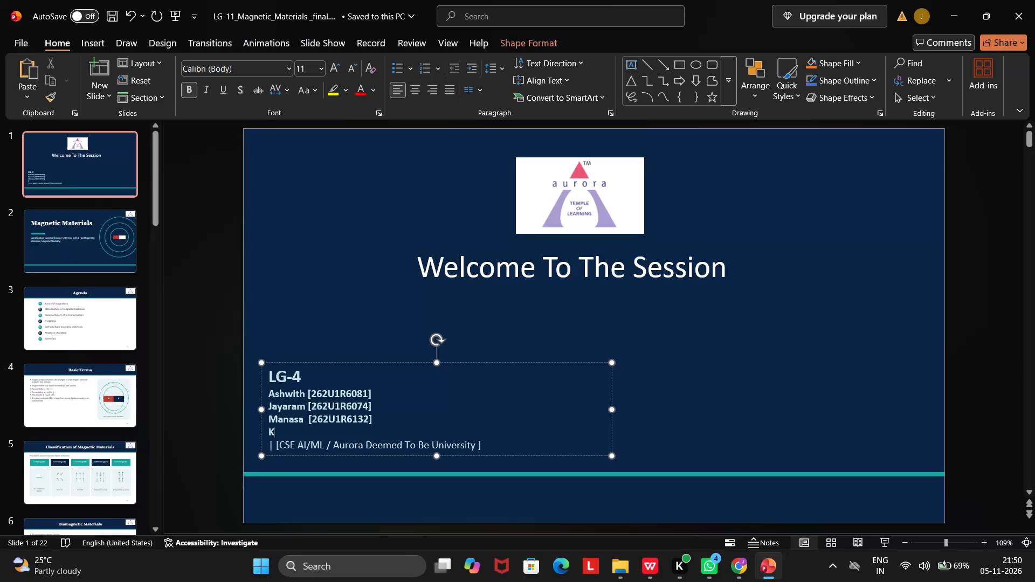
Complete the name Keerthana below the Manasa entry, add square brackets after it, and start the roll number inside with the members' shared prefix.
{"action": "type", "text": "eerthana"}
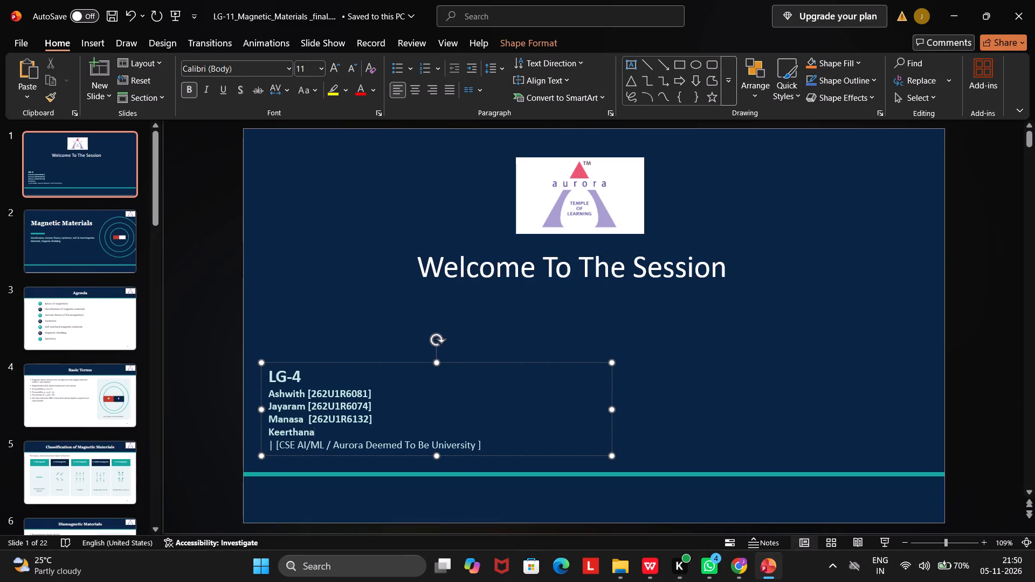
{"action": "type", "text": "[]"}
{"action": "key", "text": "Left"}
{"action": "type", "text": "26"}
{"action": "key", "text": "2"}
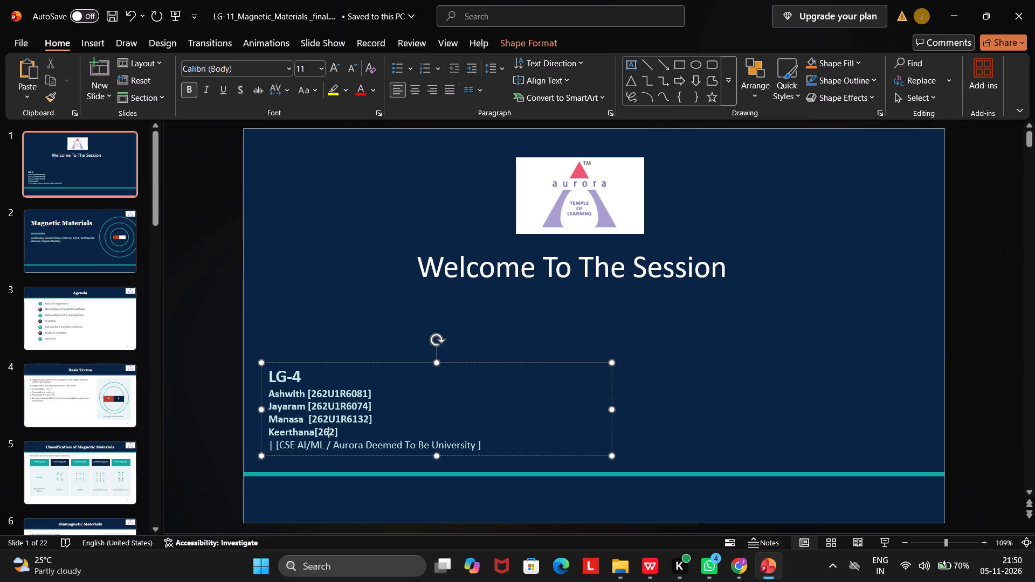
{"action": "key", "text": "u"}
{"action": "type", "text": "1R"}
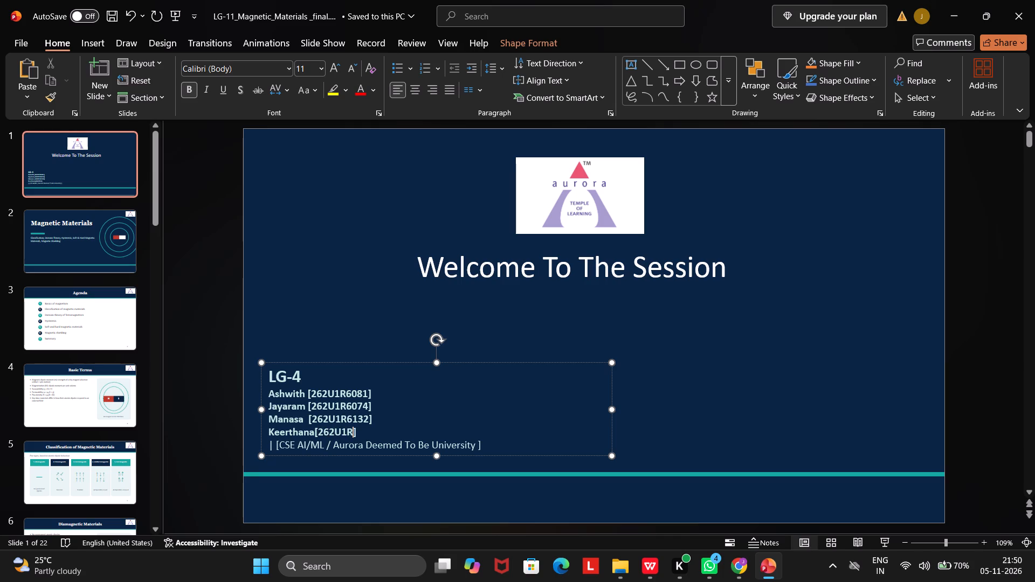
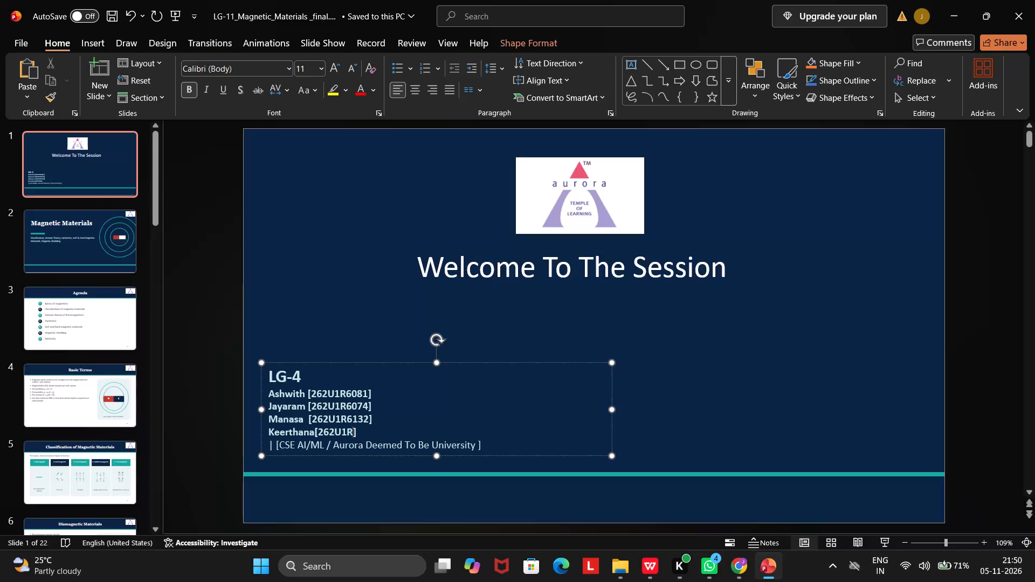
Complete the roll number inside the square brackets after Keerthana and add an empty line below that entry.
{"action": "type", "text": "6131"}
{"action": "left_click", "coordinate": [382, 431]}
{"action": "key", "text": "Return"}
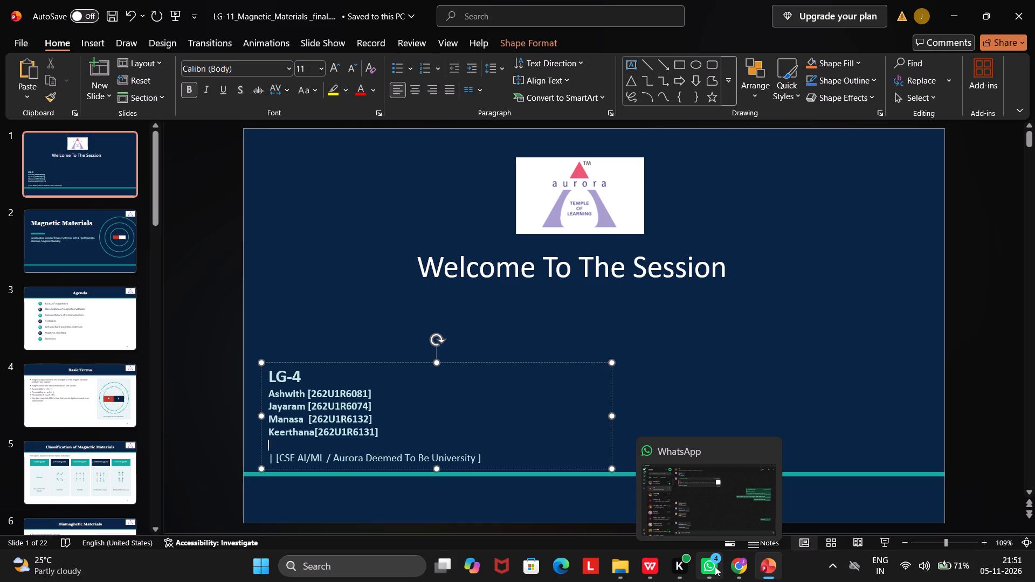
Add a member line below Keerthana with the name Venkatesh followed by a pair of square brackets.
{"action": "key", "text": "BackSpace"}
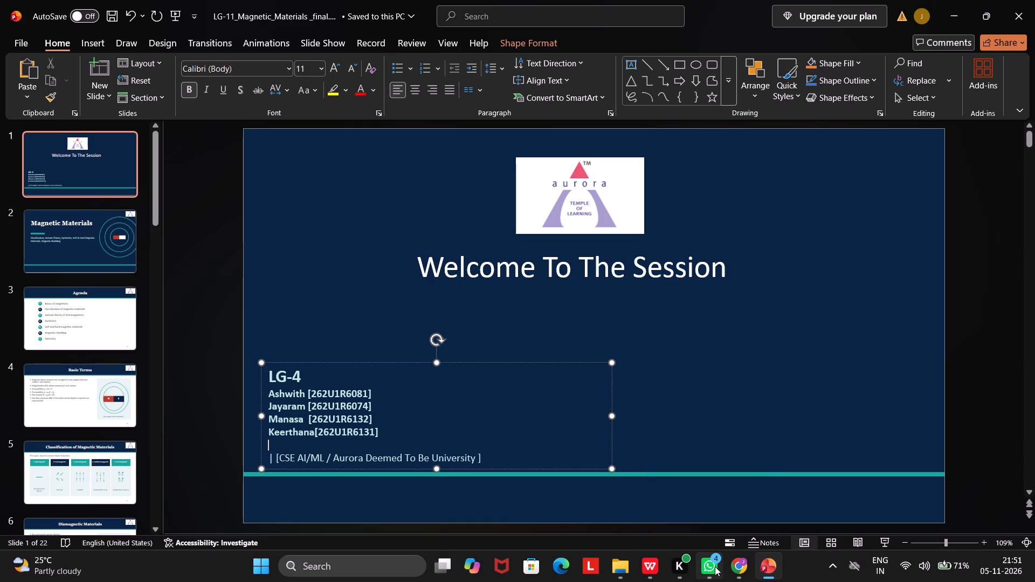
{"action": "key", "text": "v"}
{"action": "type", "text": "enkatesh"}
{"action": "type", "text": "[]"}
Enter Venkatesh's roll number inside the square brackets after the name.
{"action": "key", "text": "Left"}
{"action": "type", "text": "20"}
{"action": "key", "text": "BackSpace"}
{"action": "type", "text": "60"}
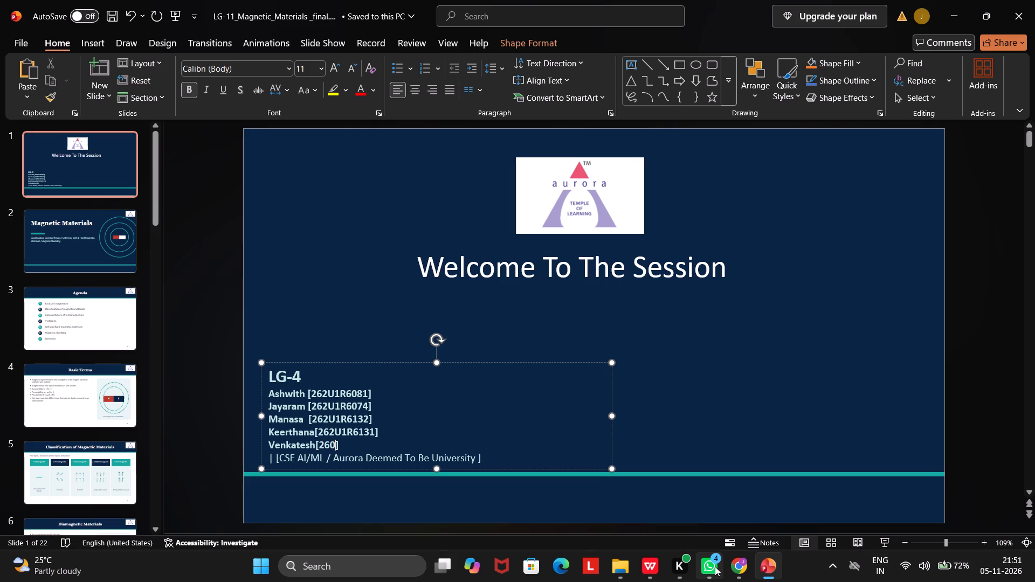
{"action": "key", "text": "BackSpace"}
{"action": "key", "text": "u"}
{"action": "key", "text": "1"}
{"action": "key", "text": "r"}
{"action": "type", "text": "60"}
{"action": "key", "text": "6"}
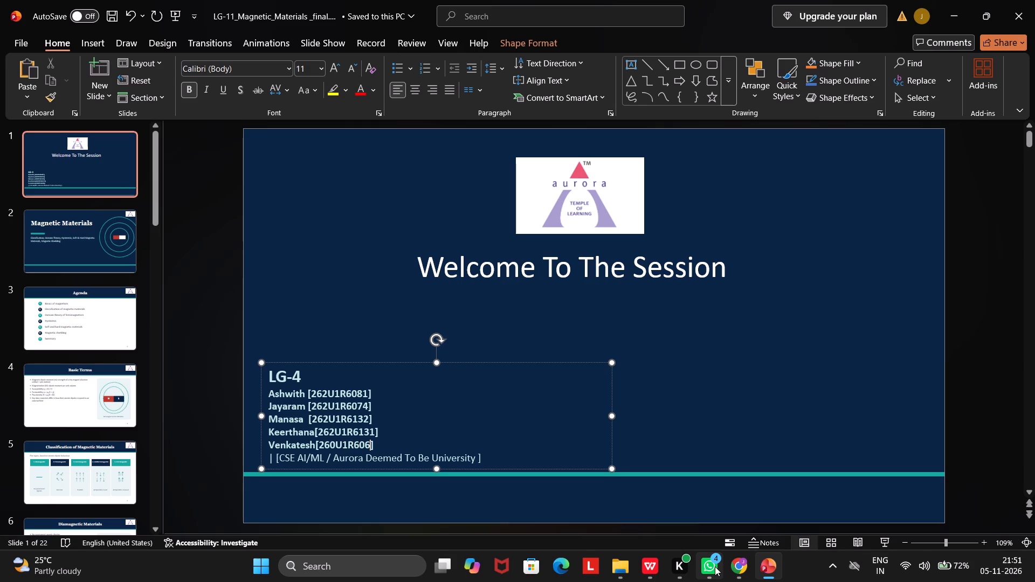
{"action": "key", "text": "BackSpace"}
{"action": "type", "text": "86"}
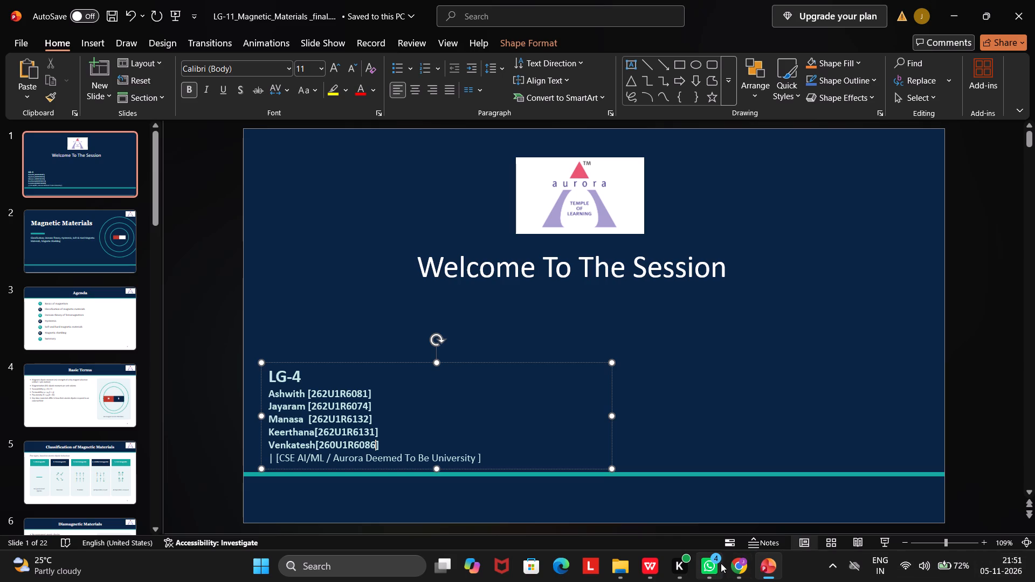
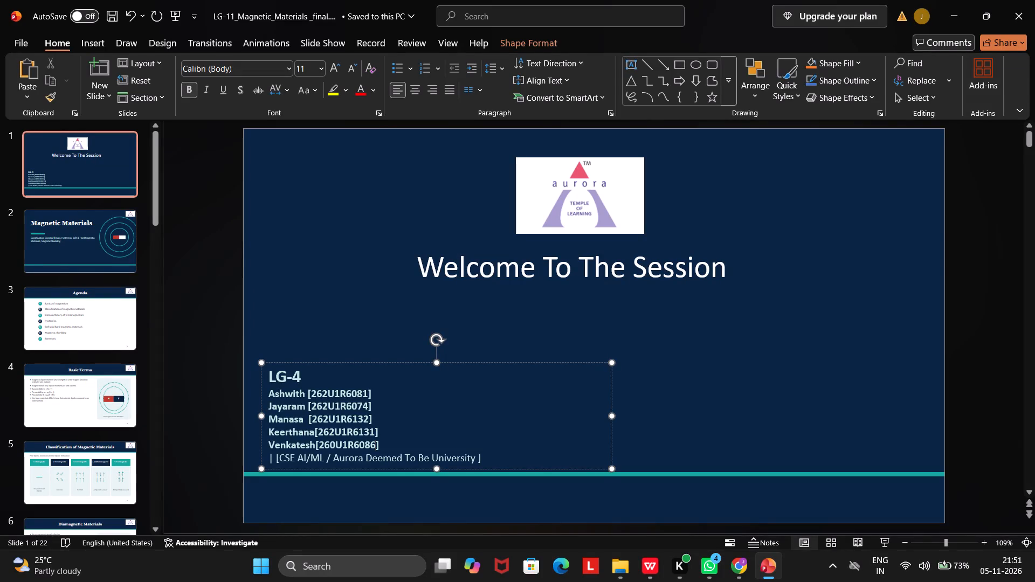
Leave the member text box and skim the slides through Antiferro- and Ferrimagnetic Materials, returning to the Magnetic Materials title slide.
{"action": "left_click", "coordinate": [840, 327]}
{"action": "scroll", "coordinate": [840, 327], "scroll_direction": "down", "scroll_amount": 3}
{"action": "scroll", "coordinate": [840, 327], "scroll_direction": "up", "scroll_amount": 1}
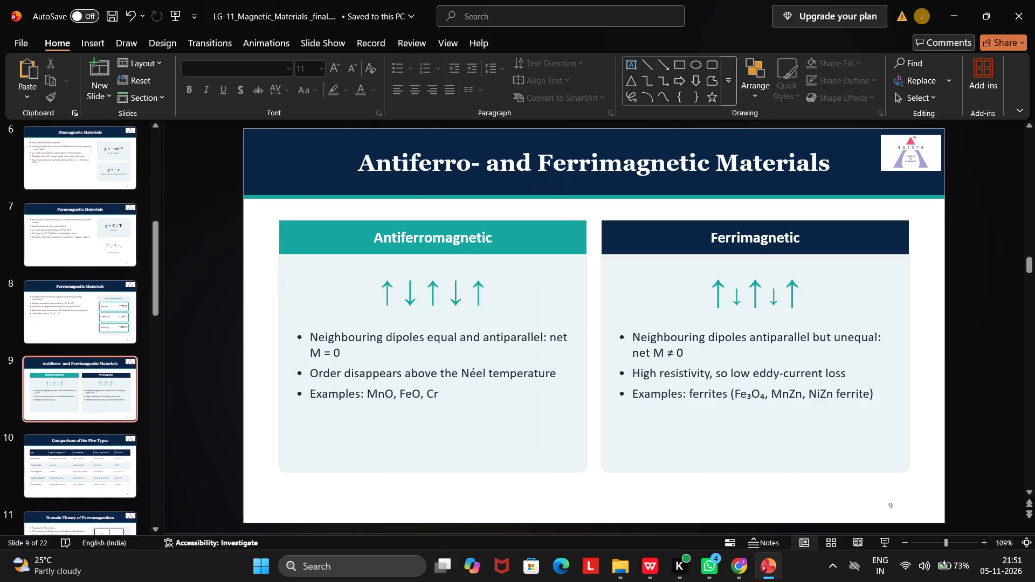
{"action": "scroll", "coordinate": [840, 327], "scroll_direction": "up", "scroll_amount": 2}
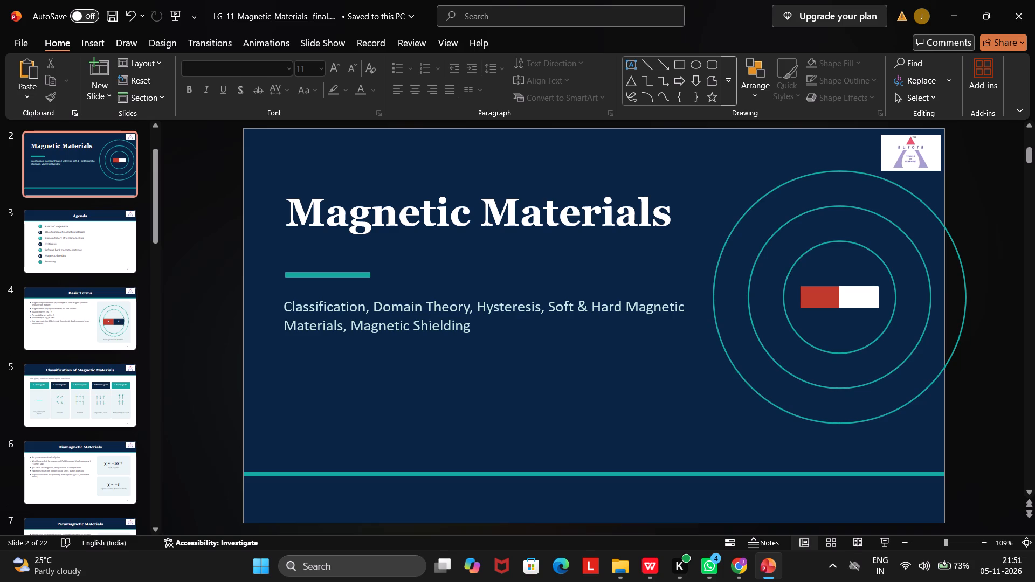
Shift the outer, middle and inner circles of the magnet graphic on slide 2 leftward so they fit within the slide's edge.
{"action": "left_click_drag", "start_coordinate": [851, 319], "coordinate": [839, 315]}
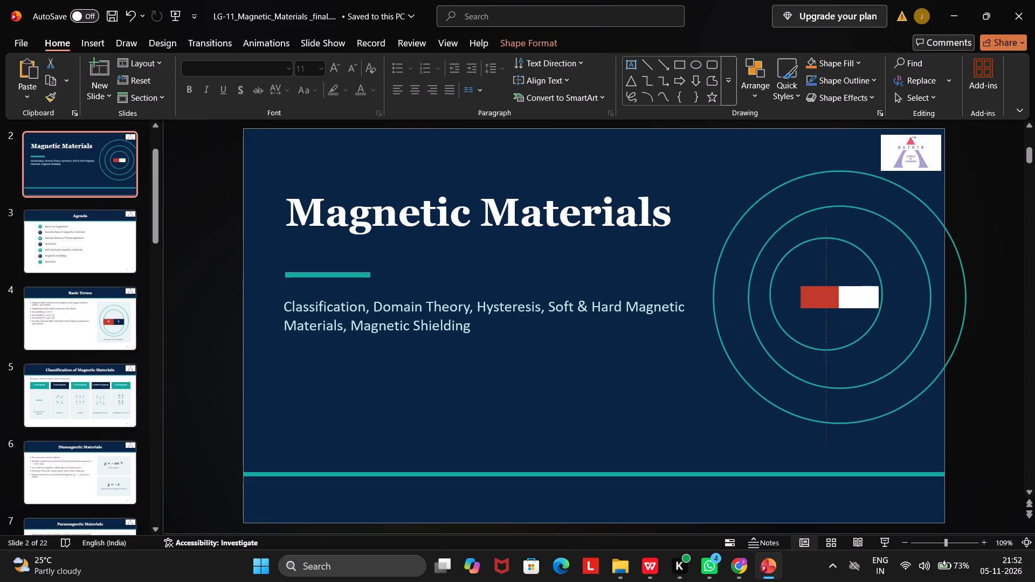
{"action": "left_click_drag", "start_coordinate": [839, 315], "coordinate": [853, 314]}
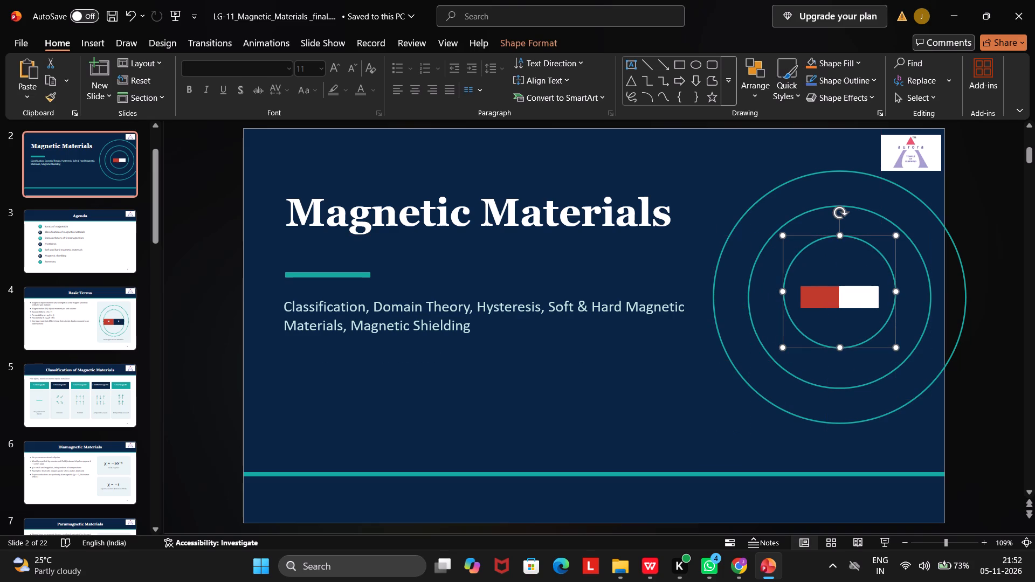
{"action": "left_click_drag", "start_coordinate": [727, 321], "coordinate": [701, 321]}
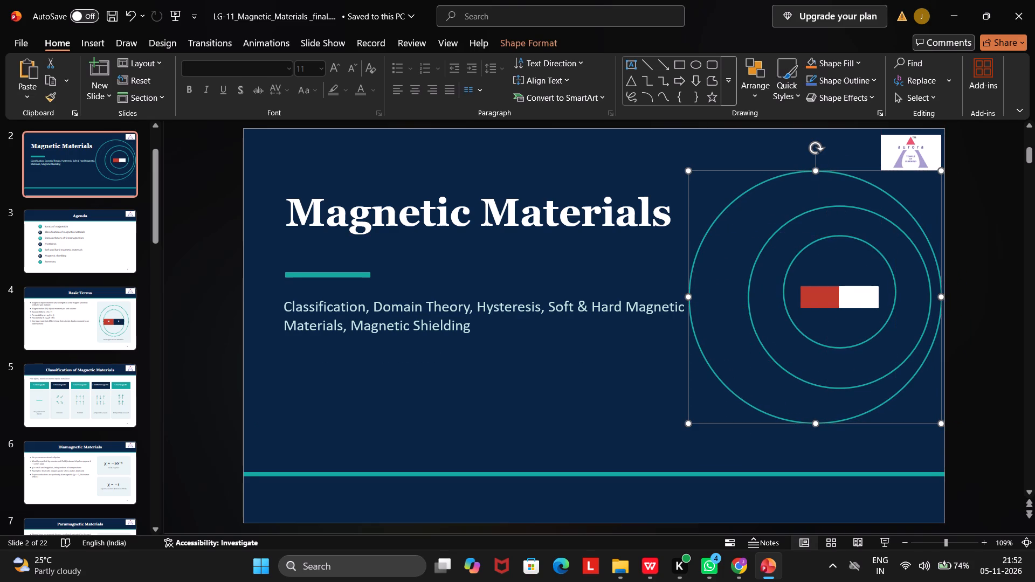
{"action": "left_click_drag", "start_coordinate": [764, 317], "coordinate": [740, 316]}
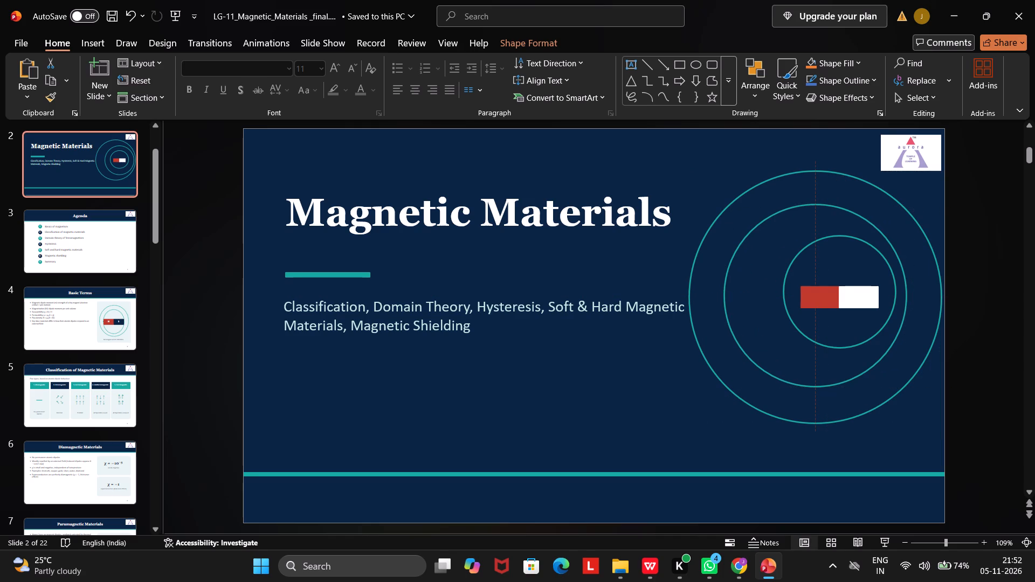
{"action": "left_click_drag", "start_coordinate": [740, 316], "coordinate": [745, 313]}
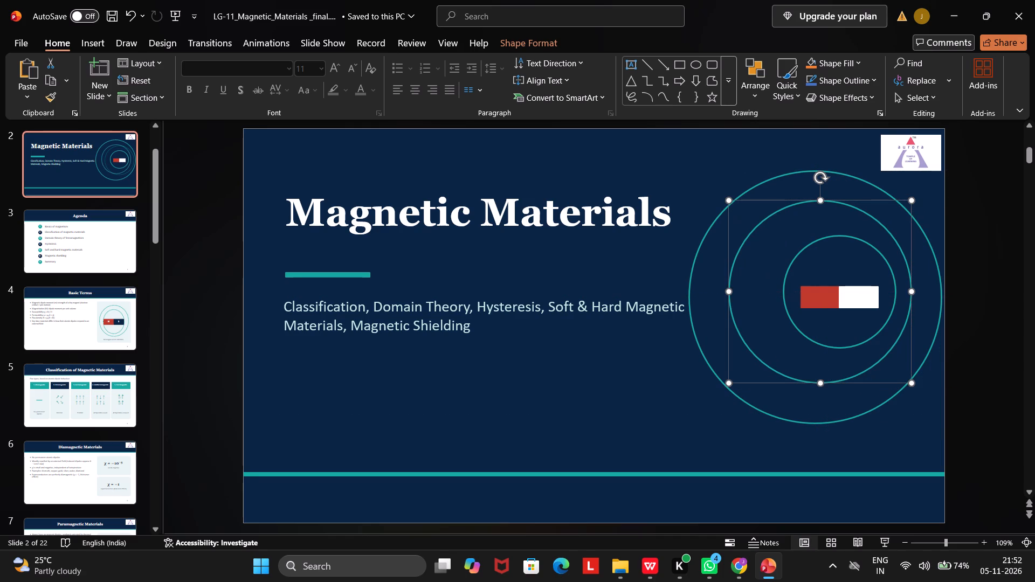
{"action": "left_click_drag", "start_coordinate": [802, 314], "coordinate": [783, 314]}
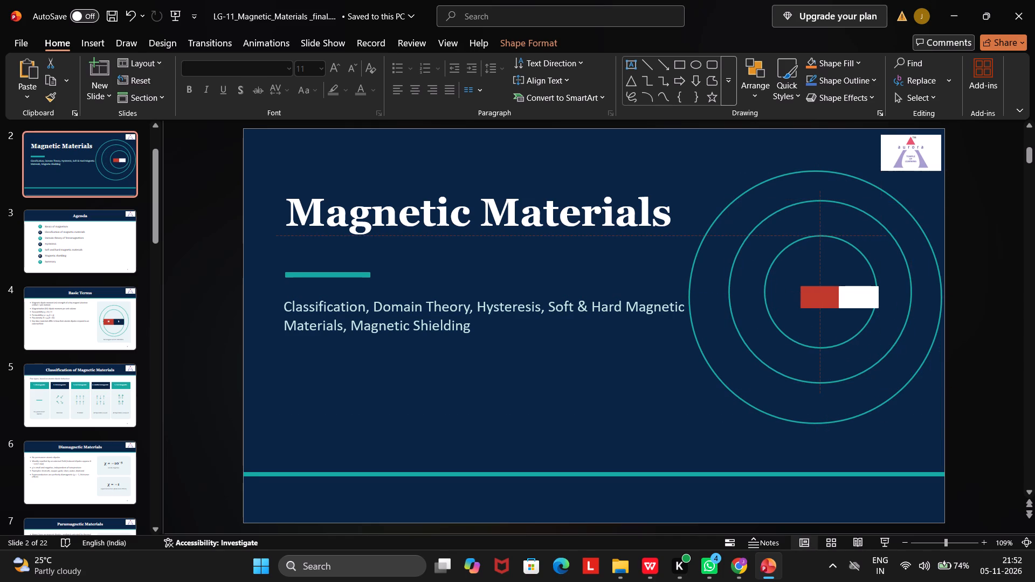
{"action": "left_click_drag", "start_coordinate": [783, 314], "coordinate": [783, 314]}
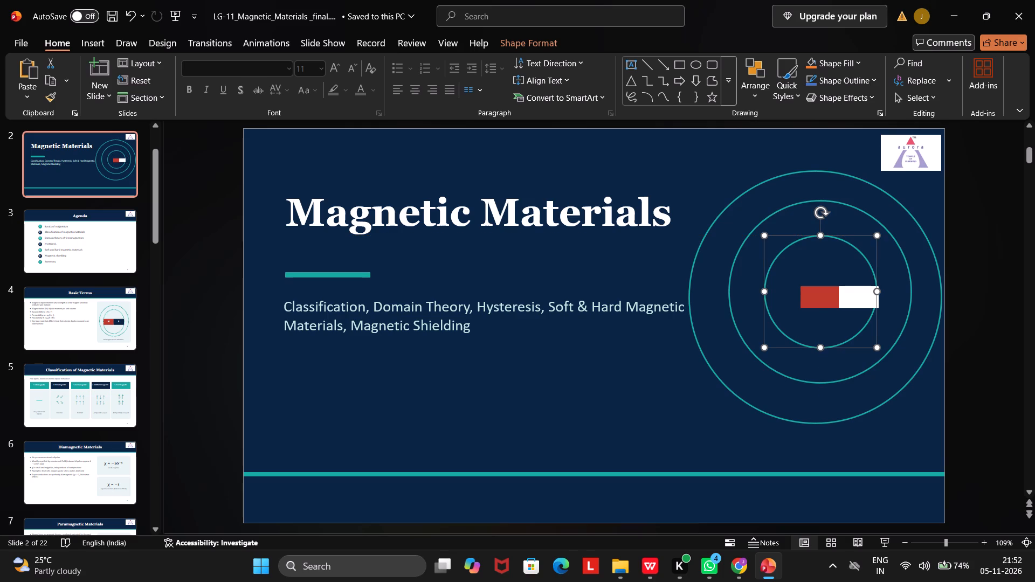
Move the red and white magnet halves leftward into the inner circle, placing them edge to edge.
{"action": "left_click_drag", "start_coordinate": [827, 302], "coordinate": [815, 302]}
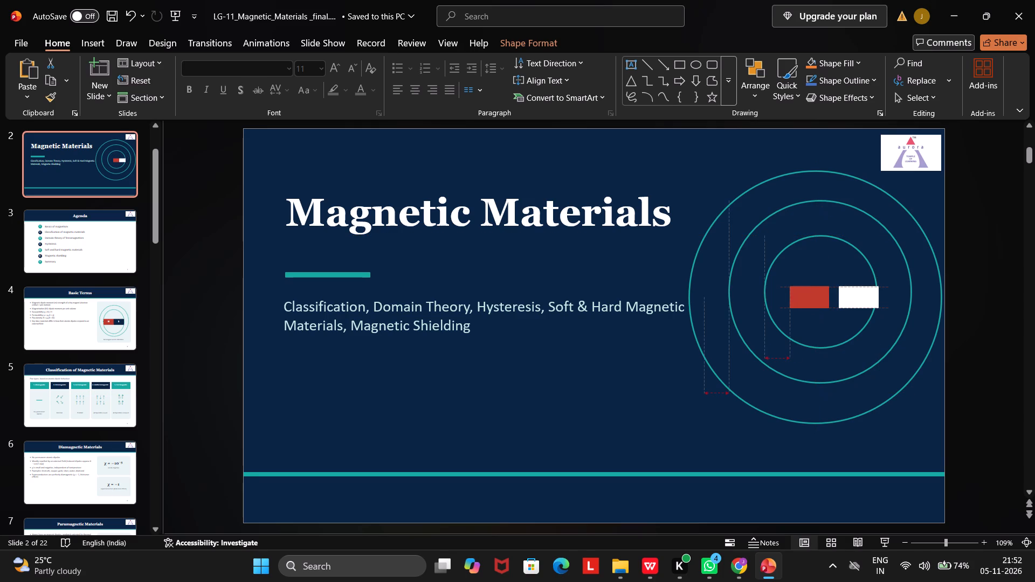
{"action": "left_click_drag", "start_coordinate": [815, 302], "coordinate": [812, 302]}
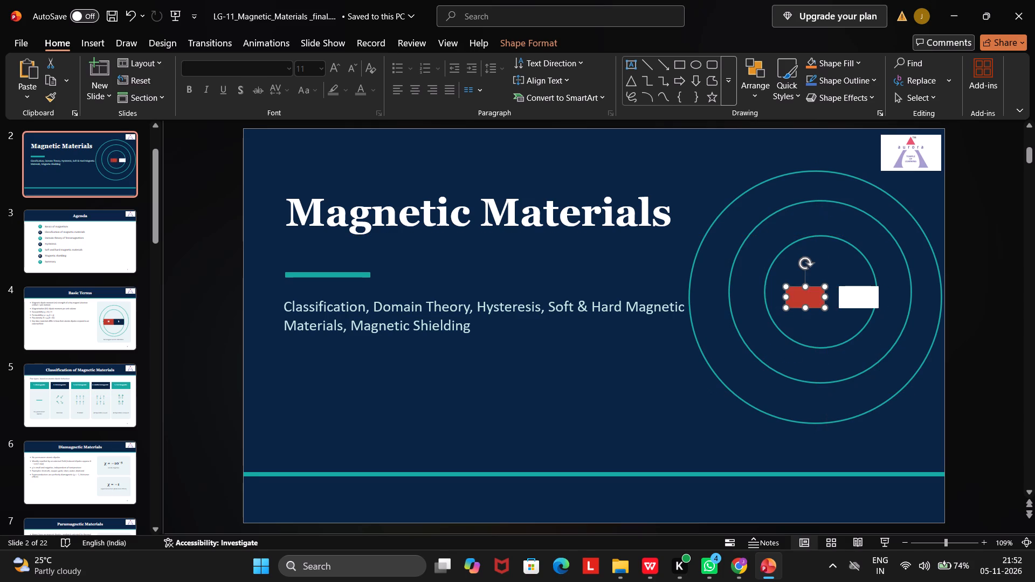
{"action": "left_click_drag", "start_coordinate": [855, 303], "coordinate": [843, 305]}
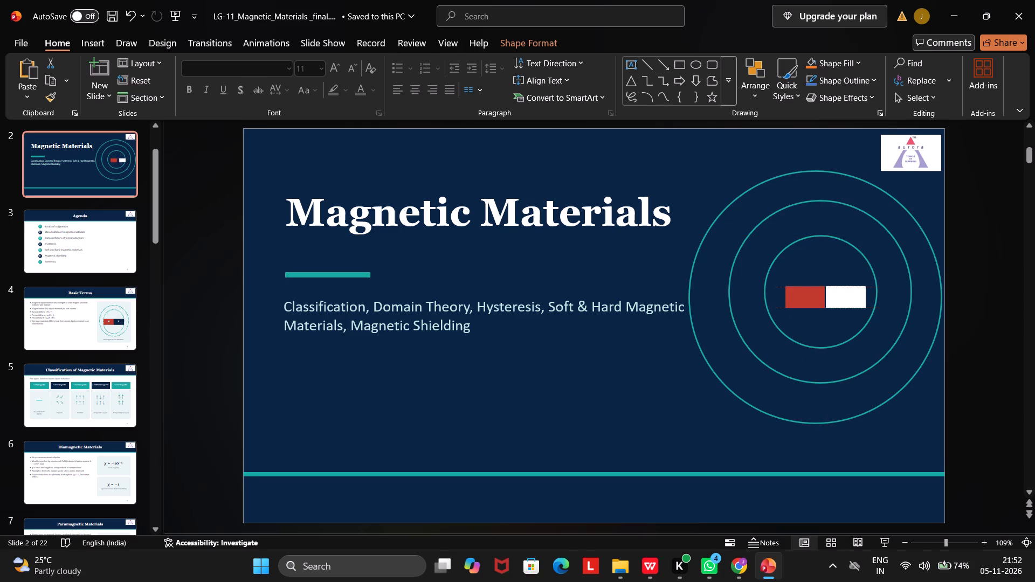
{"action": "left_click_drag", "start_coordinate": [843, 305], "coordinate": [841, 305]}
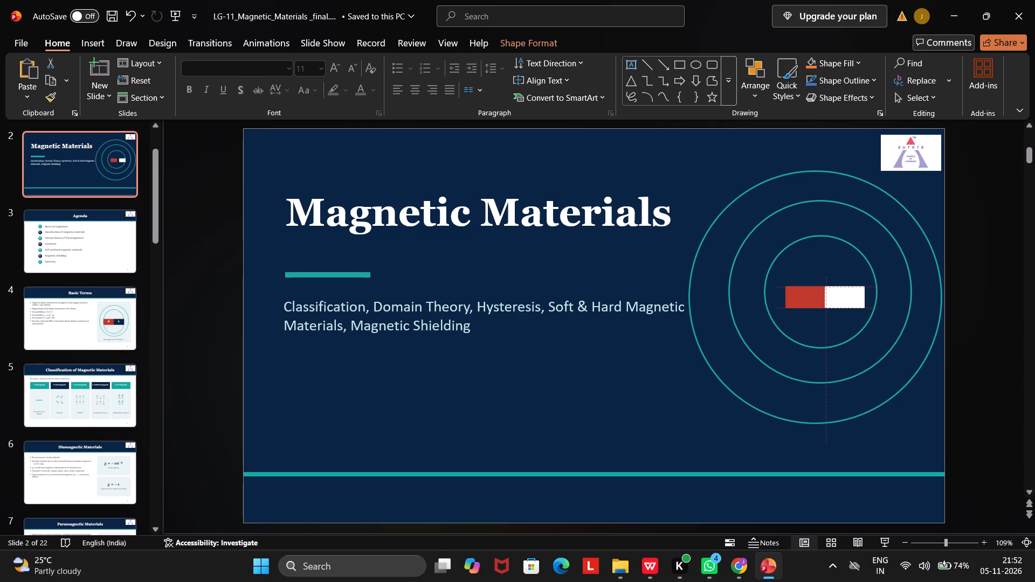
{"action": "left_click_drag", "start_coordinate": [841, 305], "coordinate": [840, 305]}
{"action": "left_click", "coordinate": [659, 396]}
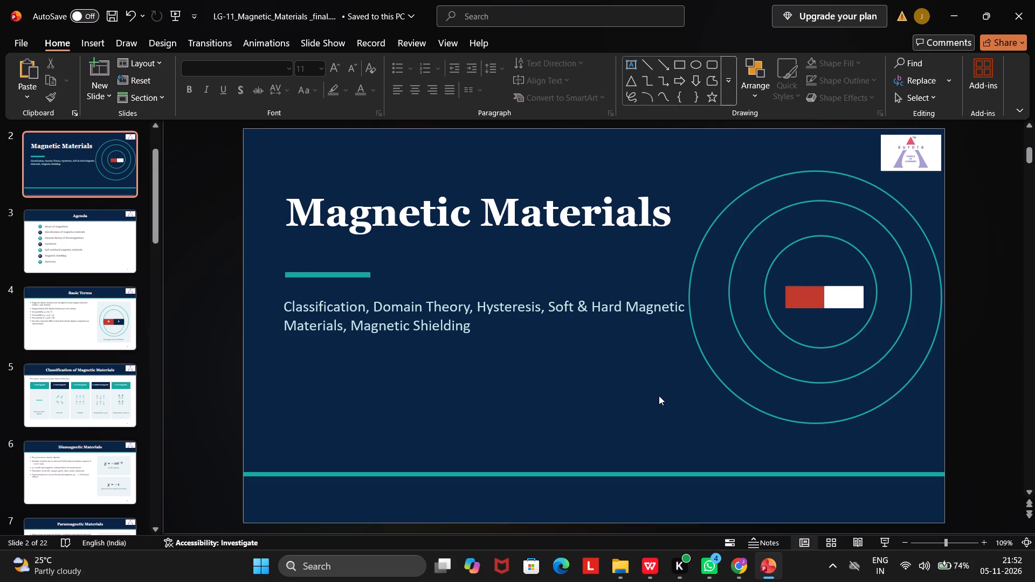
{"action": "left_click", "coordinate": [839, 301]}
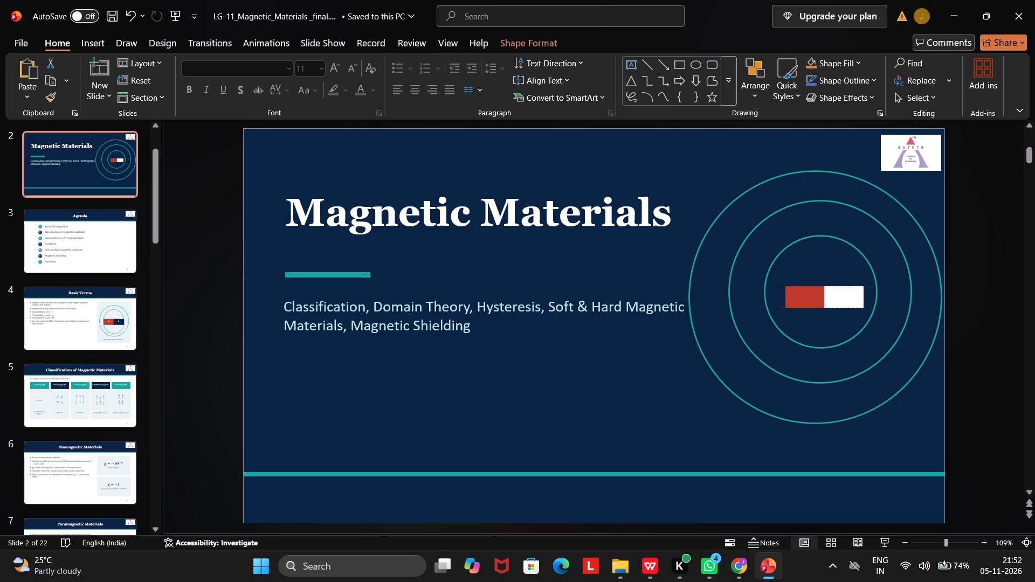
{"action": "left_click", "coordinate": [609, 404]}
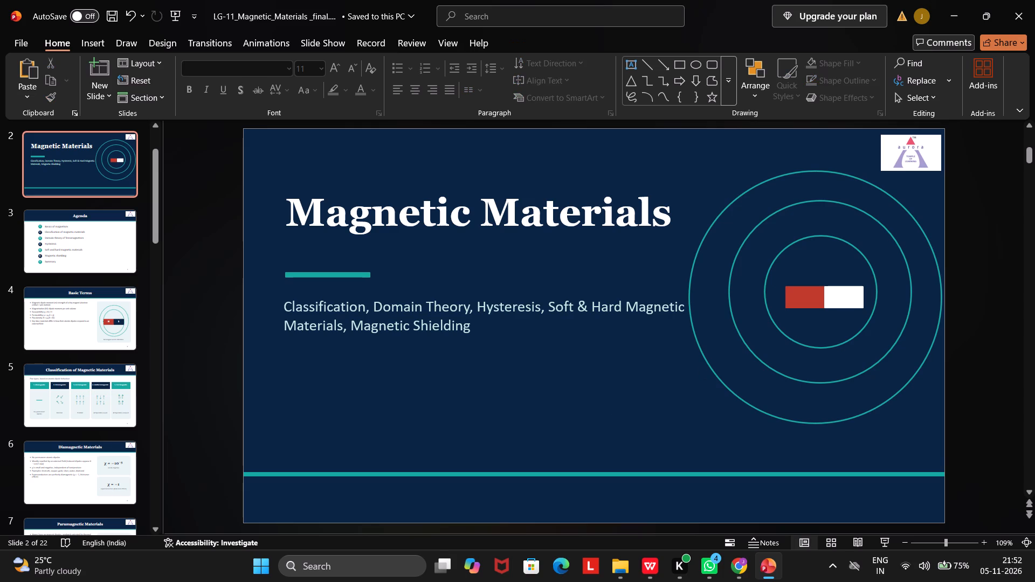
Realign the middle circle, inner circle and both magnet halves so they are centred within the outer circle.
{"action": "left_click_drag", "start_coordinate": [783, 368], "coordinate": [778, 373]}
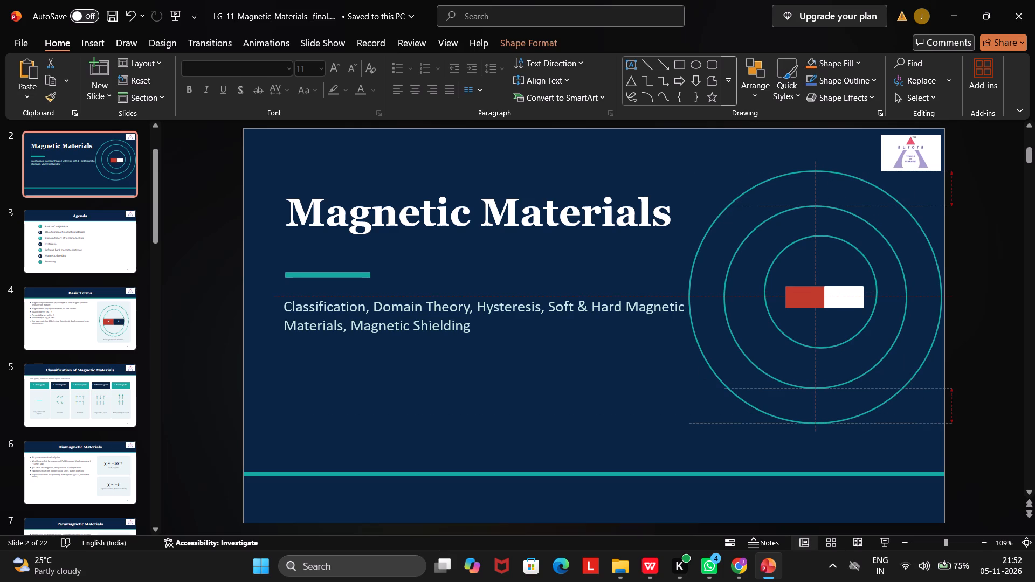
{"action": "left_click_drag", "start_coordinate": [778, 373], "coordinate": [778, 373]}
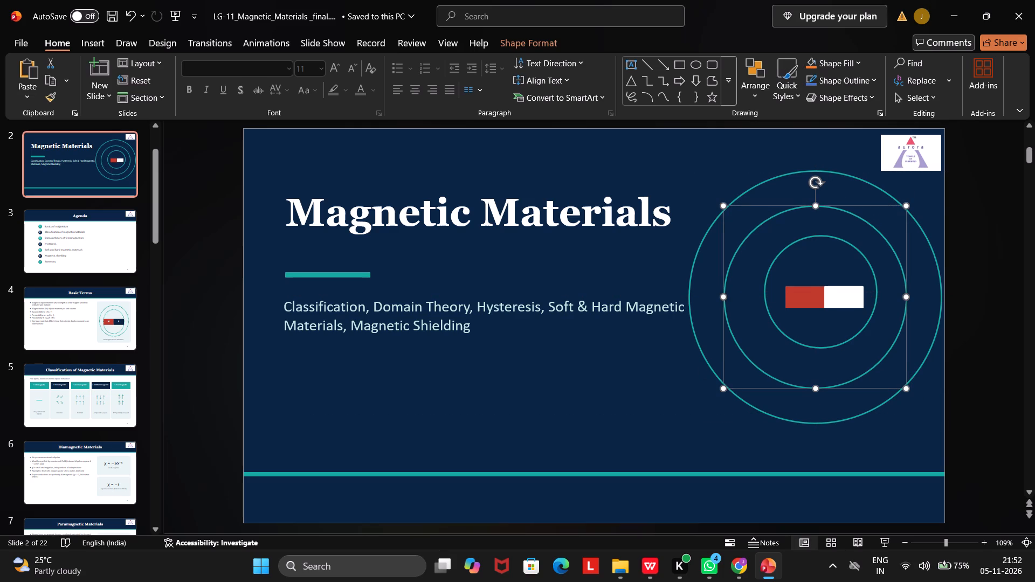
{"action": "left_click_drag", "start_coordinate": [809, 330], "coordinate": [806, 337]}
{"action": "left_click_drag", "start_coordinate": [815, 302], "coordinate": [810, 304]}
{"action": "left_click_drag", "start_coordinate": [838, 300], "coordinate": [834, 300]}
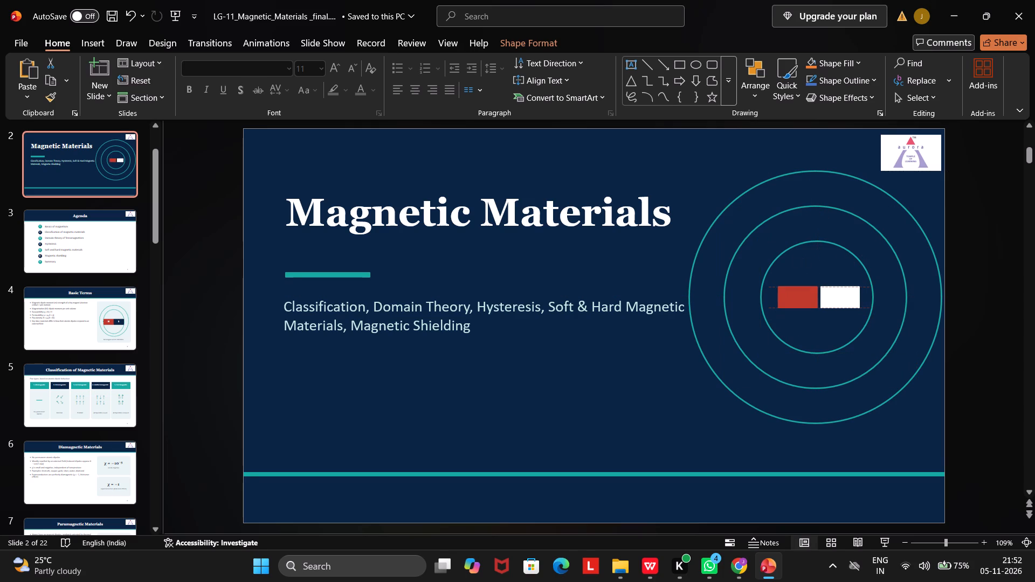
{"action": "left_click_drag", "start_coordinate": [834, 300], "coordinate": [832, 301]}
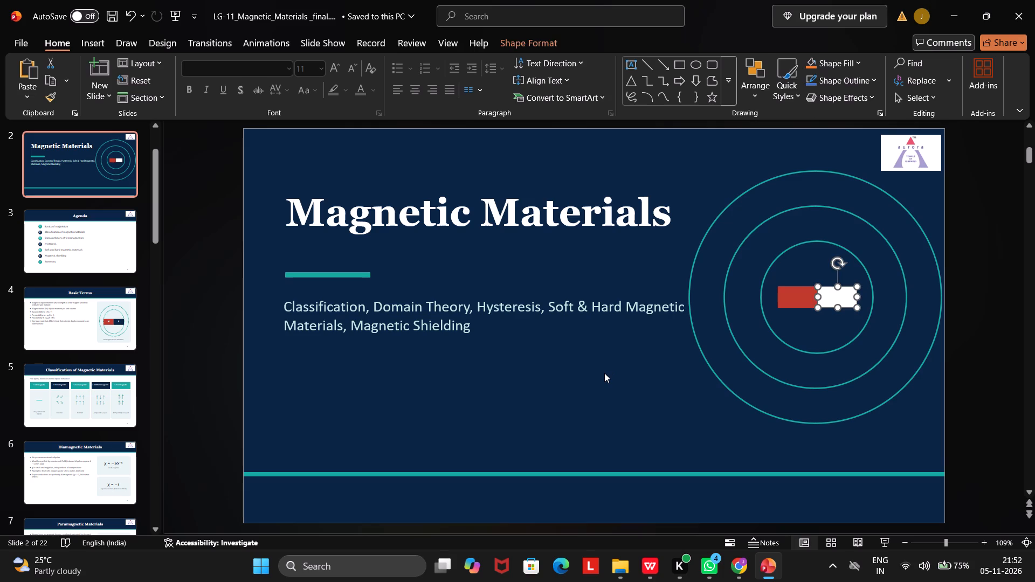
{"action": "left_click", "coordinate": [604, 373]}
Review the slides from the Magnetic Materials title slide to the closing Thank You slide, checking its heading and accent bar.
{"action": "scroll", "coordinate": [659, 414], "scroll_direction": "down", "scroll_amount": 1}
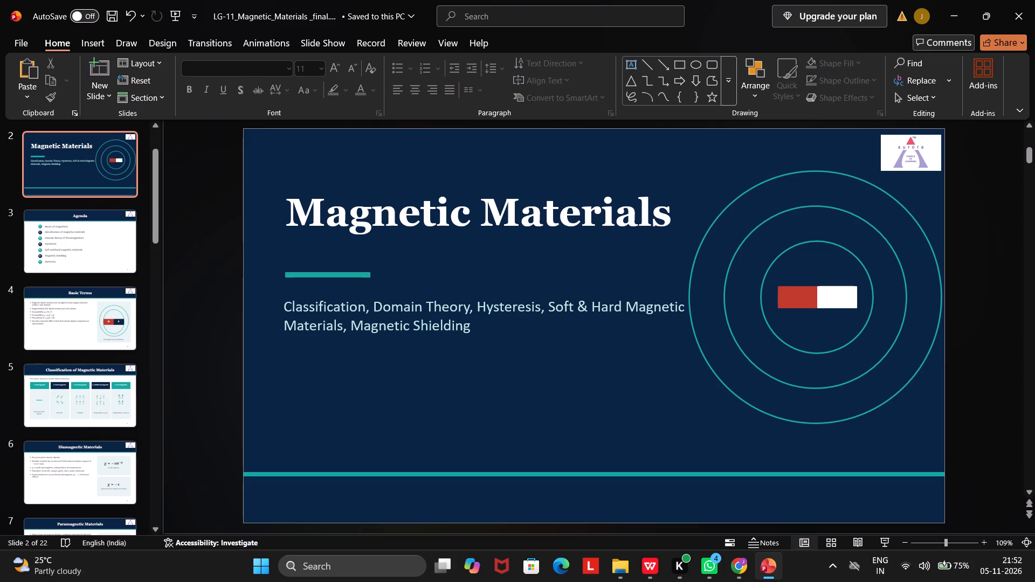
{"action": "scroll", "coordinate": [659, 414], "scroll_direction": "down", "scroll_amount": 4}
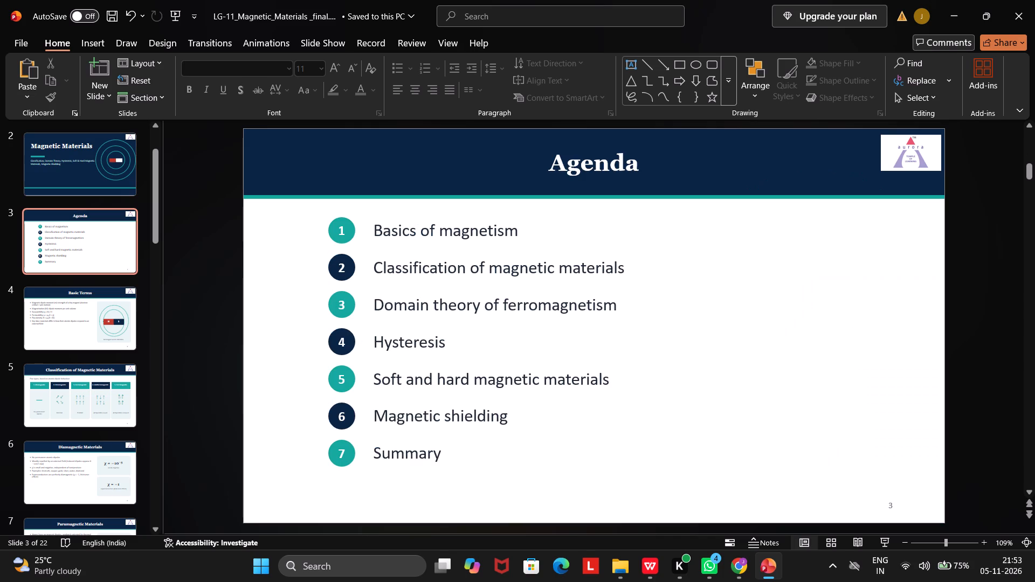
{"action": "scroll", "coordinate": [659, 414], "scroll_direction": "down", "scroll_amount": 3}
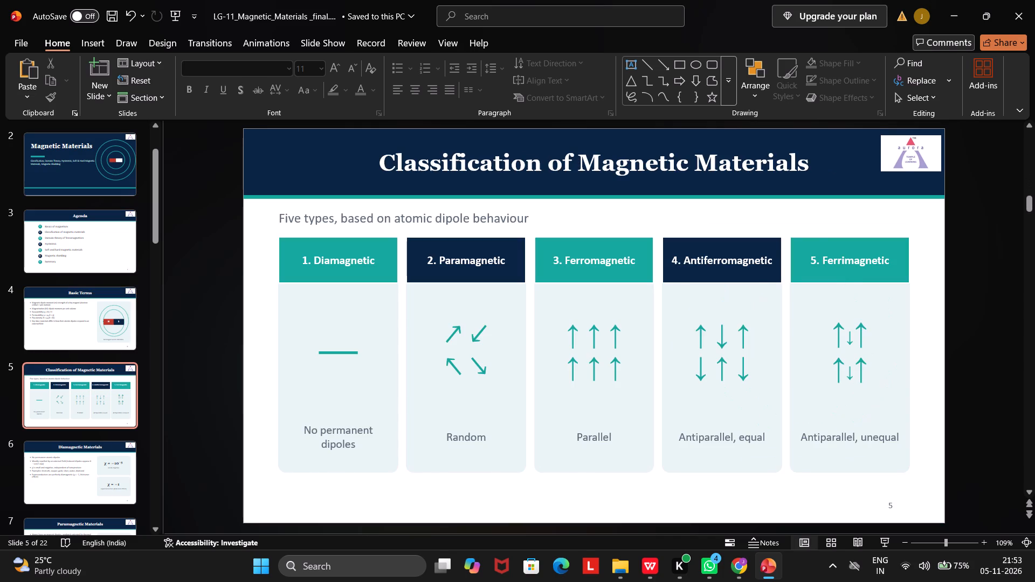
{"action": "scroll", "coordinate": [659, 414], "scroll_direction": "down", "scroll_amount": 10}
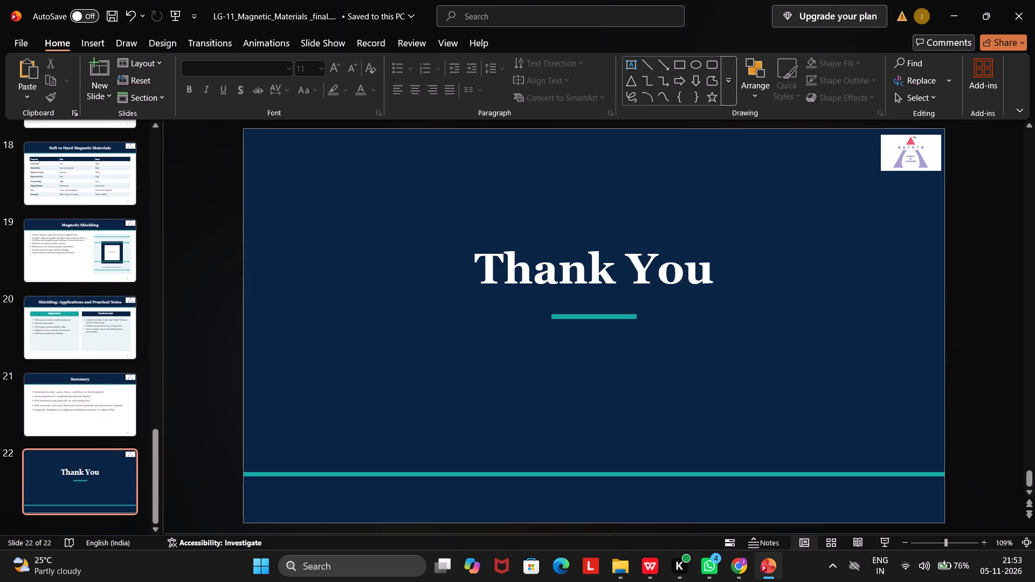
{"action": "left_click", "coordinate": [650, 324]}
{"action": "left_click", "coordinate": [645, 309]}
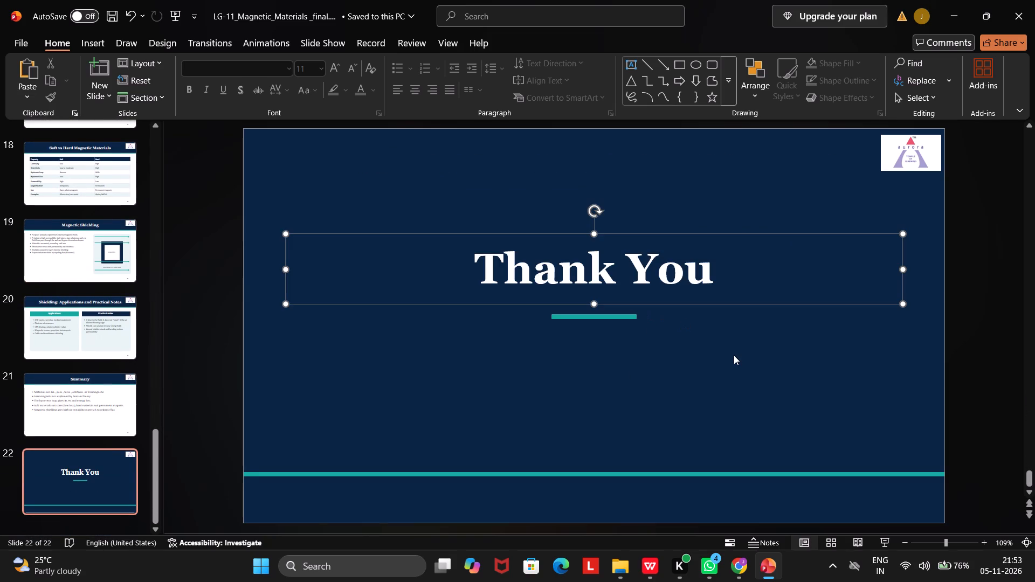
{"action": "left_click", "coordinate": [632, 319]}
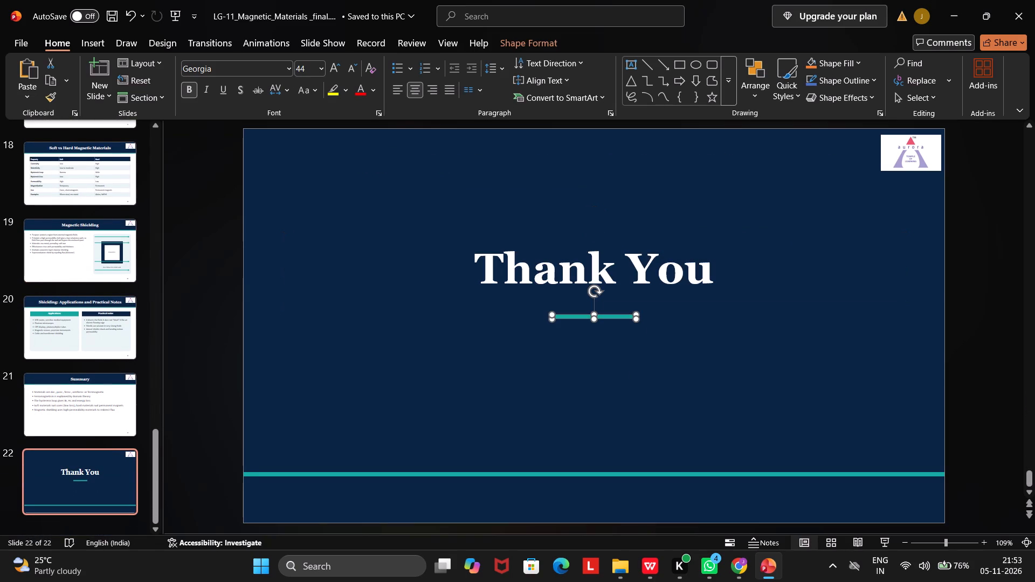
{"action": "left_click", "coordinate": [681, 356]}
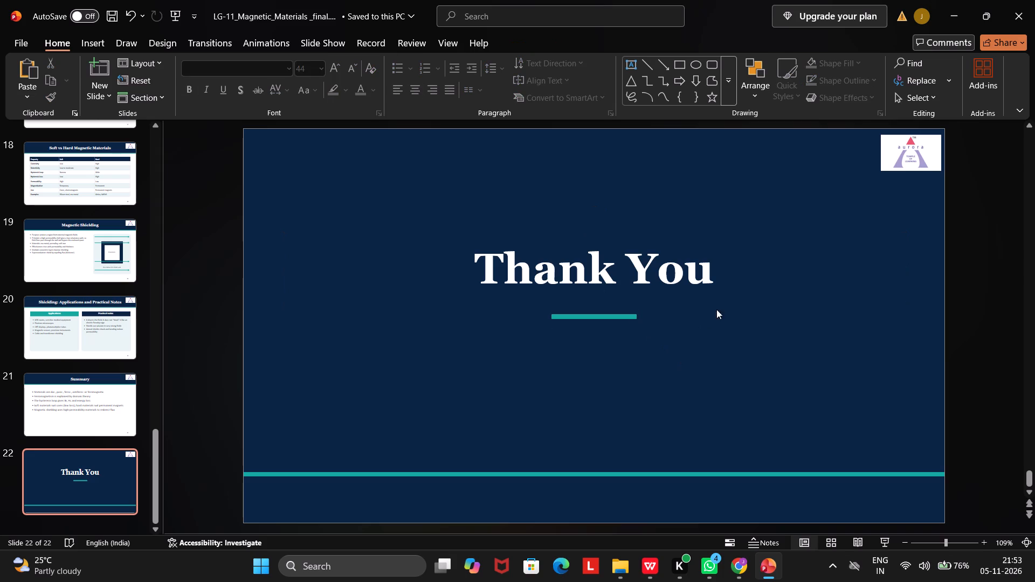
Look back over the opening slides, from the welcome slide to Basic Terms, and return to the Magnetic Materials title slide.
{"action": "scroll", "coordinate": [719, 308], "scroll_direction": "up", "scroll_amount": 7}
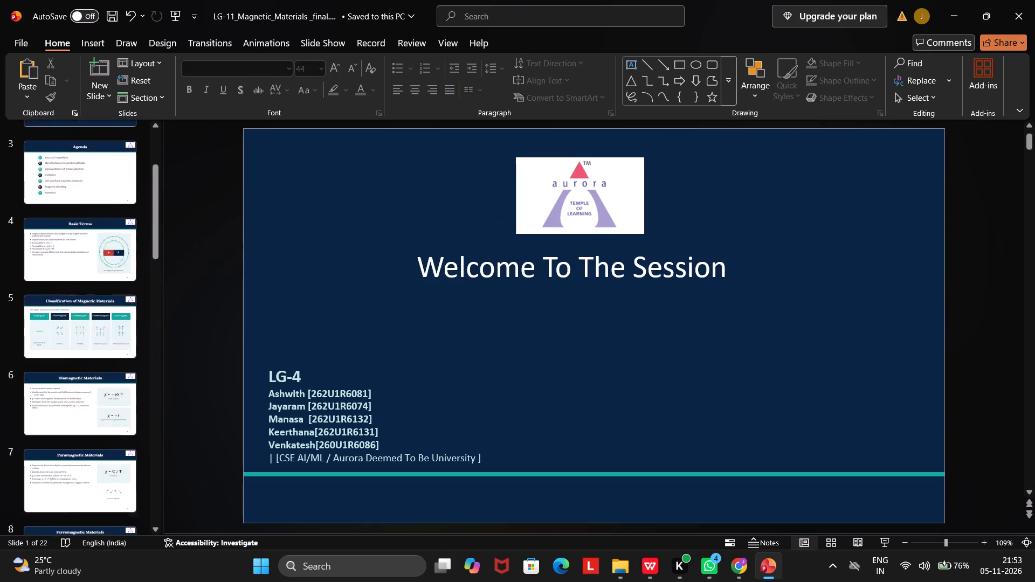
{"action": "scroll", "coordinate": [719, 308], "scroll_direction": "up", "scroll_amount": 1}
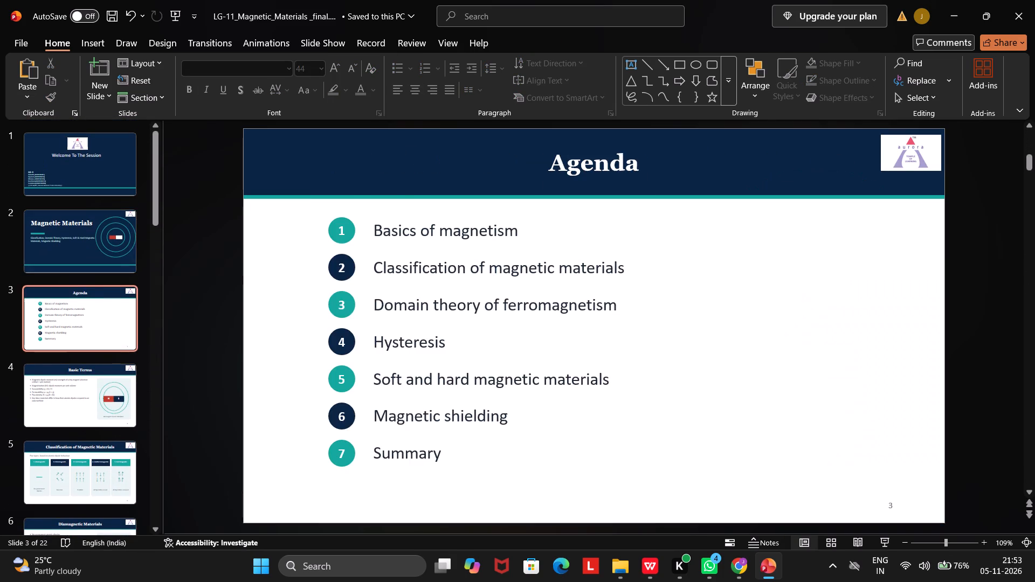
{"action": "scroll", "coordinate": [719, 308], "scroll_direction": "up", "scroll_amount": 1}
{"action": "scroll", "coordinate": [723, 317], "scroll_direction": "down", "scroll_amount": 1}
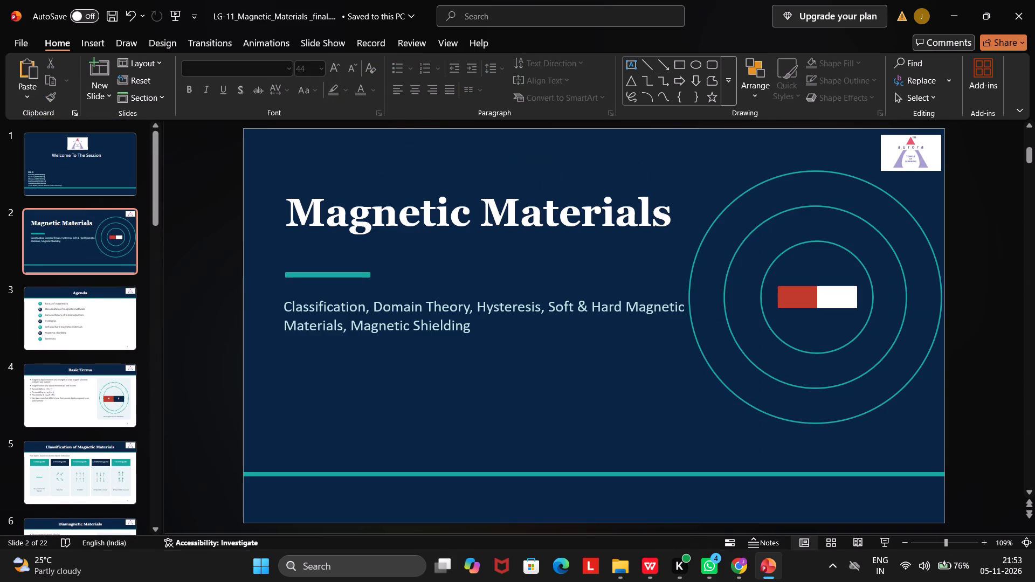
{"action": "scroll", "coordinate": [723, 317], "scroll_direction": "down", "scroll_amount": 1}
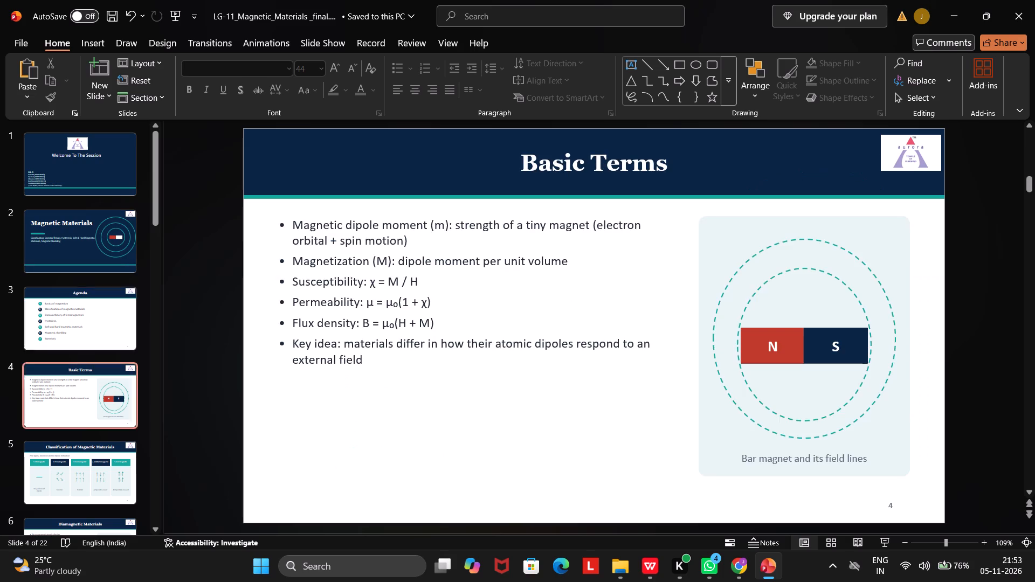
{"action": "scroll", "coordinate": [594, 348], "scroll_direction": "up", "scroll_amount": 1}
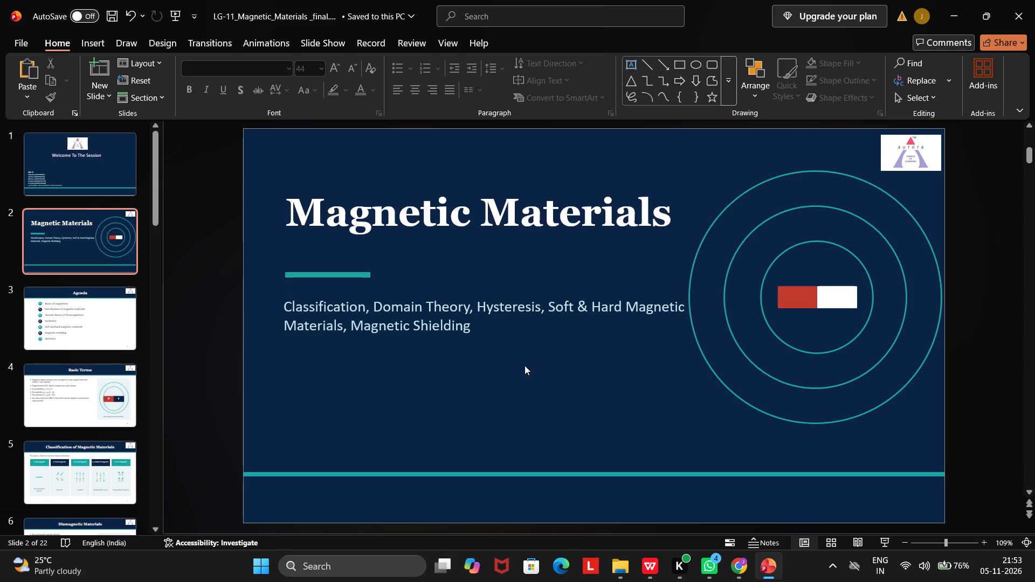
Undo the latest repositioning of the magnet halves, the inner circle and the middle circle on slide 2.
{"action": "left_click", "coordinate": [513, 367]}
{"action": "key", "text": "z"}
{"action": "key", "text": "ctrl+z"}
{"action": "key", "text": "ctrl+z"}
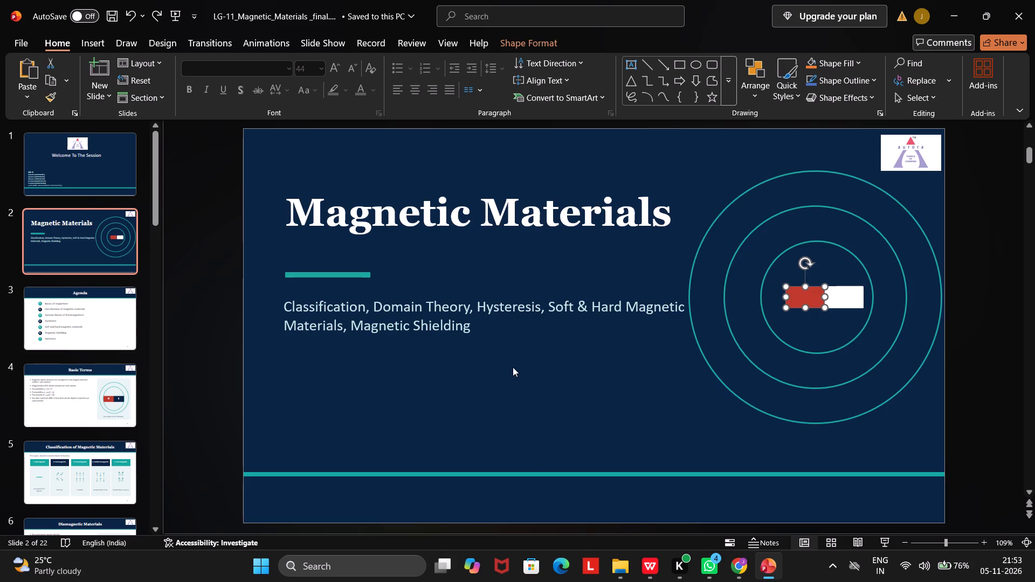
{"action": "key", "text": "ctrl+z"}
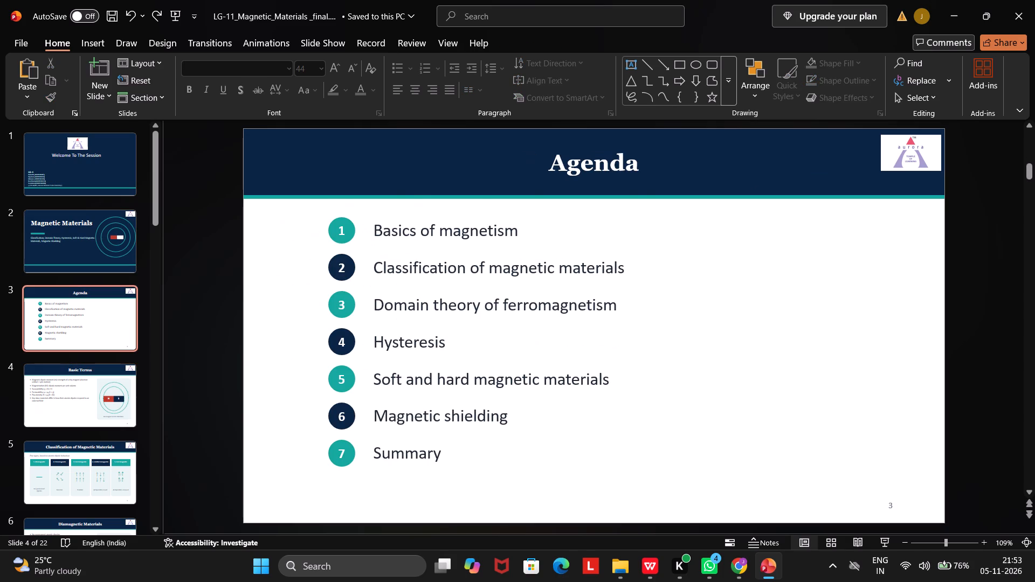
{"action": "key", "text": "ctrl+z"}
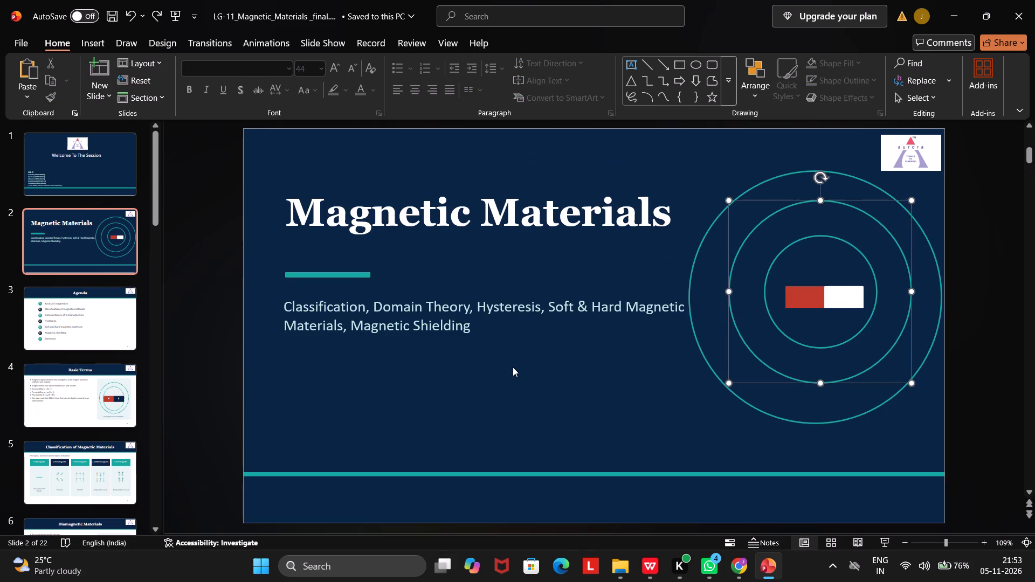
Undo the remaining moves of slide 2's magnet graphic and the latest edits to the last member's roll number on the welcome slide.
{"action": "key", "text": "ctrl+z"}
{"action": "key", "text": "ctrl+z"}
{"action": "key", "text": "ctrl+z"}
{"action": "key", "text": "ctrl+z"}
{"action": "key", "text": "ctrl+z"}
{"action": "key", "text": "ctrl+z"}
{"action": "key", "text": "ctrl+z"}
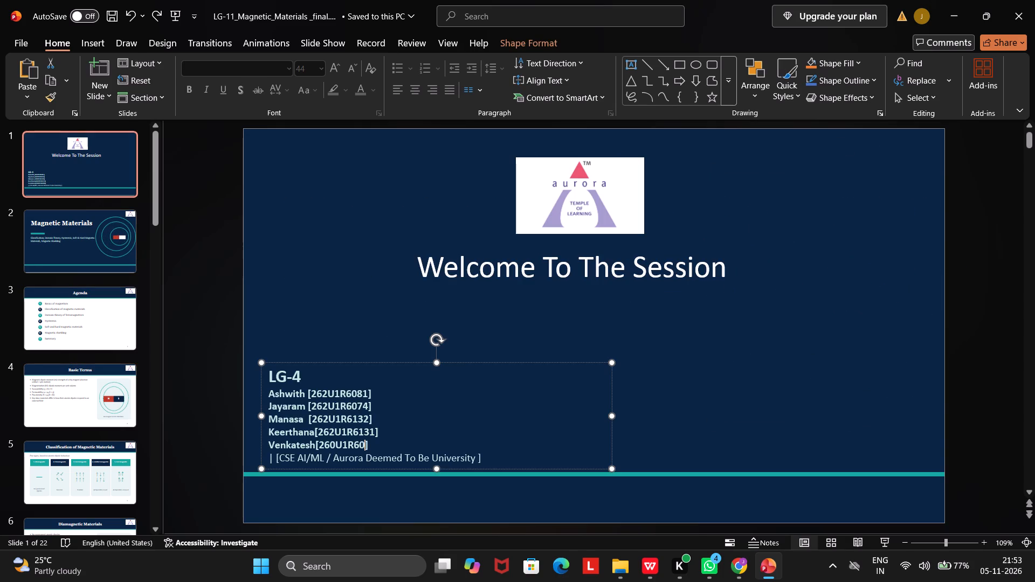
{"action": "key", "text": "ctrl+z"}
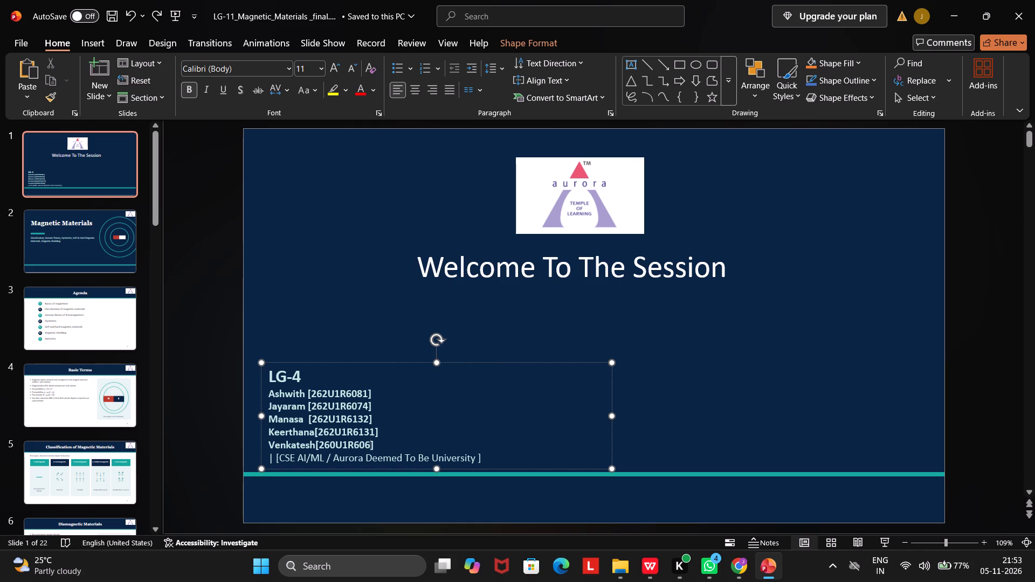
Replace the final digit of the last member's roll number on the welcome slide with the digits 86.
{"action": "key", "text": "BackSpace"}
{"action": "type", "text": "86"}
{"action": "left_click", "coordinate": [778, 397]}
On slide 2, move the outer circle of the magnet graphic left so the whole ring lies within the slide.
{"action": "scroll", "coordinate": [778, 397], "scroll_direction": "down", "scroll_amount": 1}
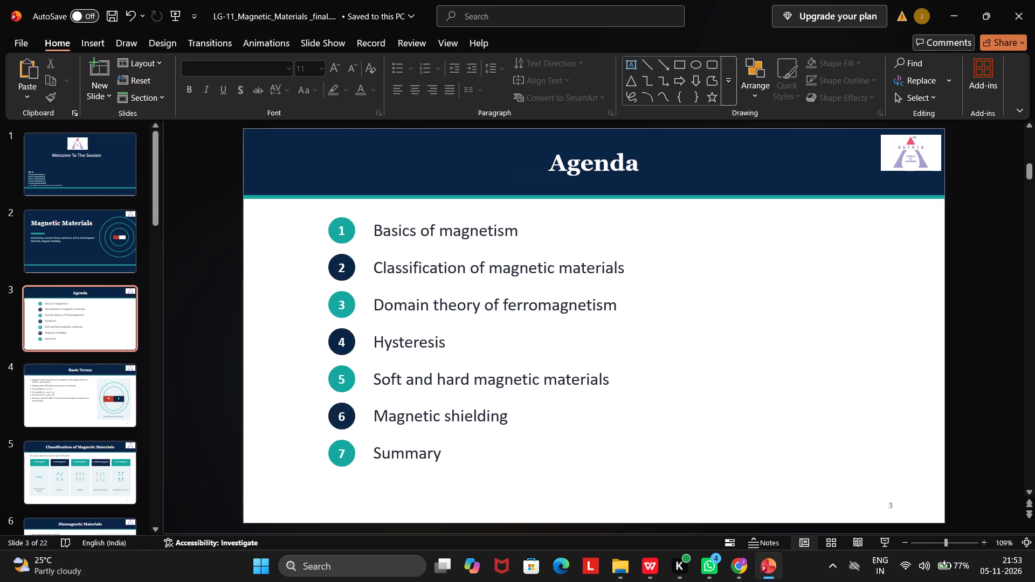
{"action": "scroll", "coordinate": [778, 397], "scroll_direction": "down", "scroll_amount": 4}
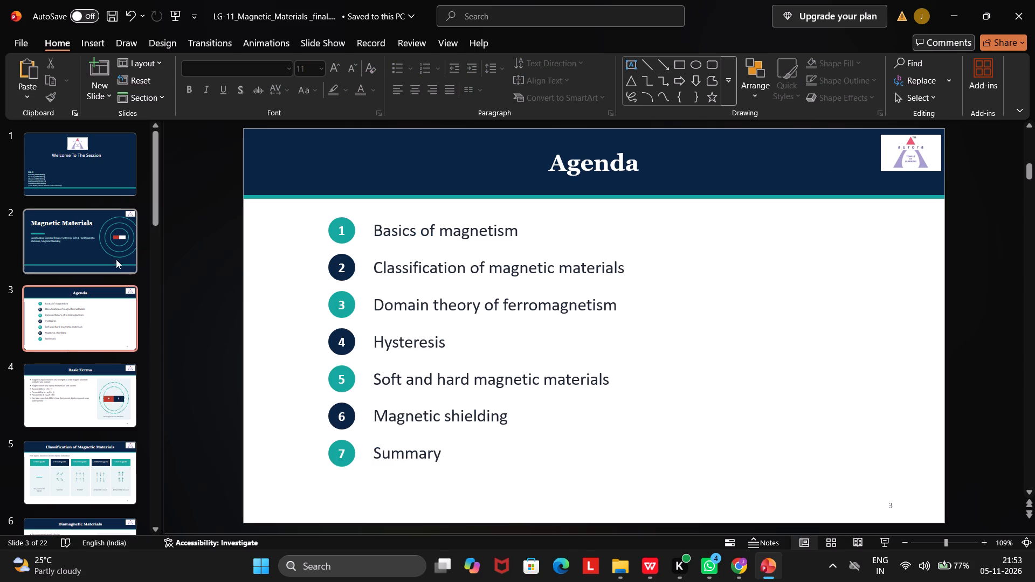
{"action": "left_click", "coordinate": [106, 181]}
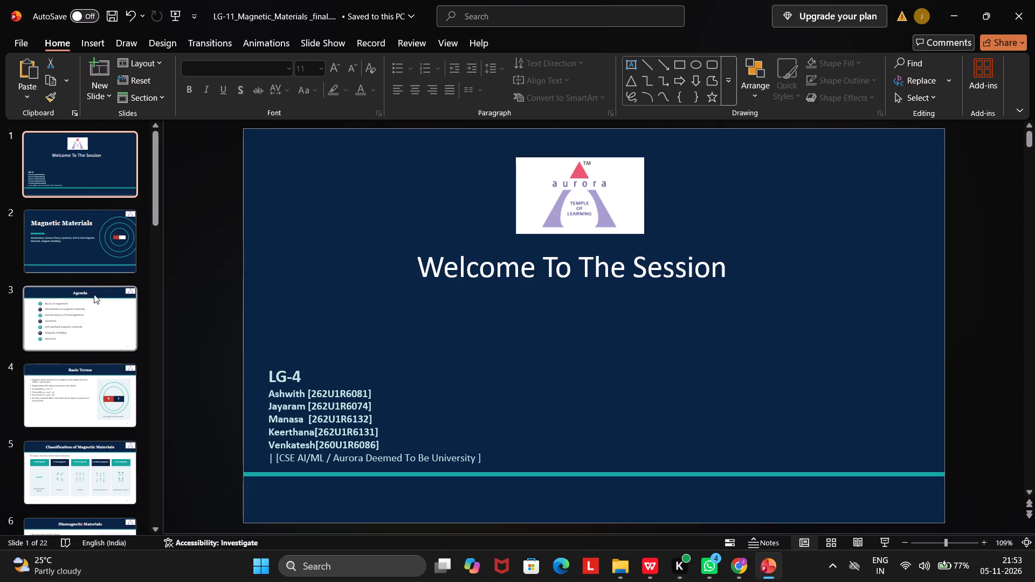
{"action": "left_click", "coordinate": [94, 302]}
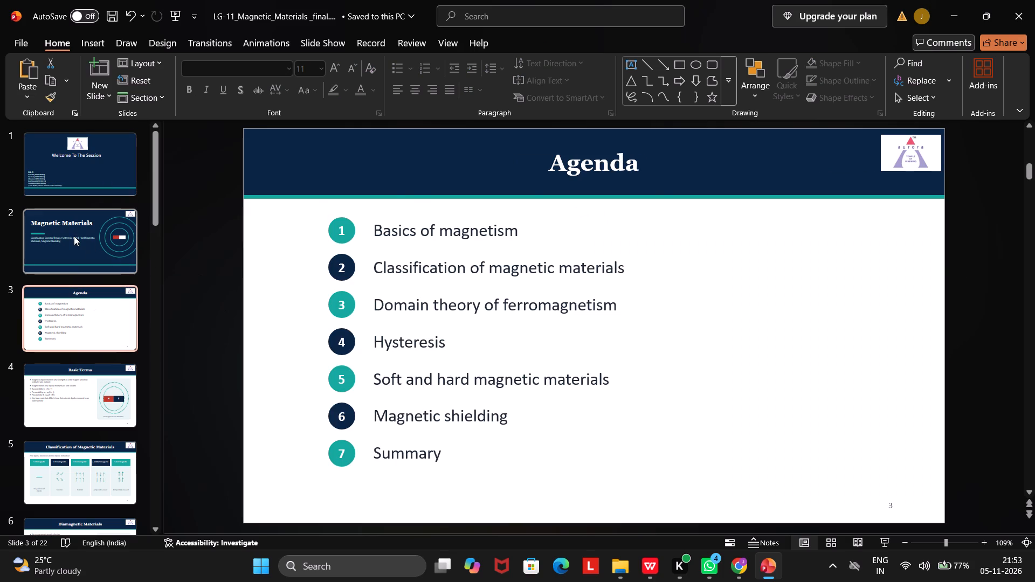
{"action": "left_click", "coordinate": [74, 236]}
{"action": "left_click_drag", "start_coordinate": [723, 325], "coordinate": [699, 325]}
Move the middle circle left so it sits approximately centred within the outer circle.
{"action": "left_click_drag", "start_coordinate": [755, 322], "coordinate": [754, 322]}
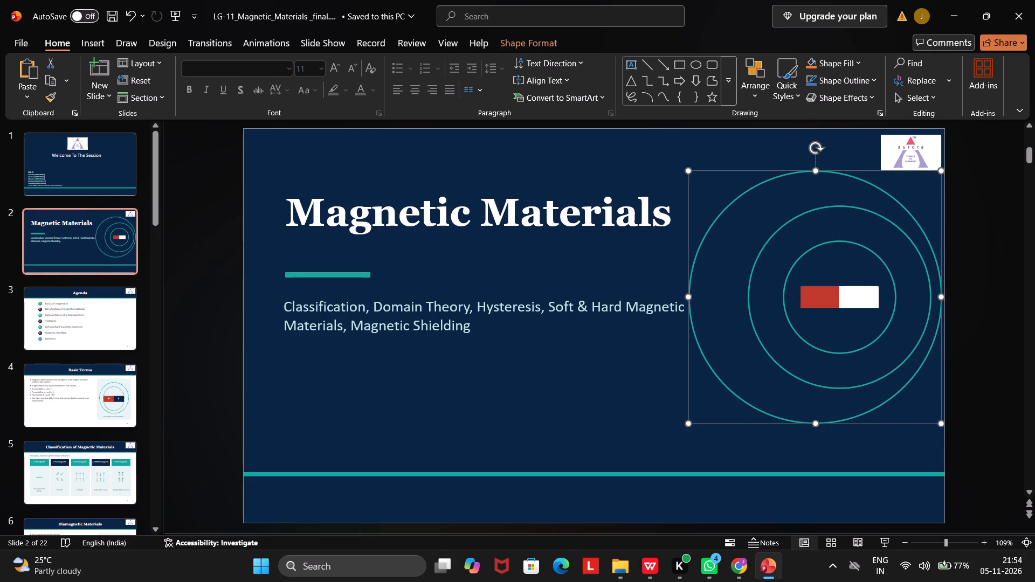
{"action": "left_click_drag", "start_coordinate": [754, 322], "coordinate": [737, 327]}
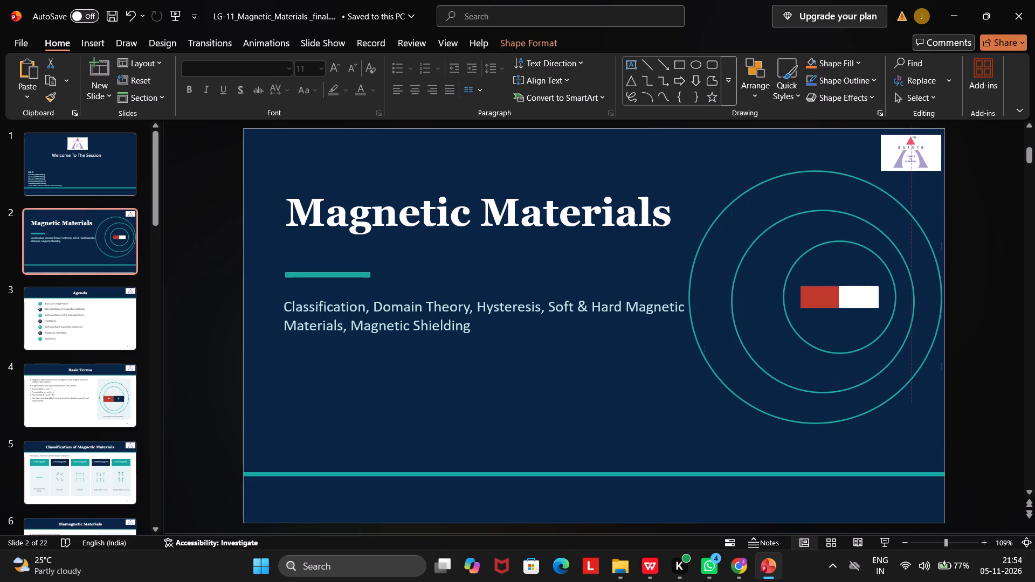
{"action": "left_click_drag", "start_coordinate": [737, 327], "coordinate": [732, 330]}
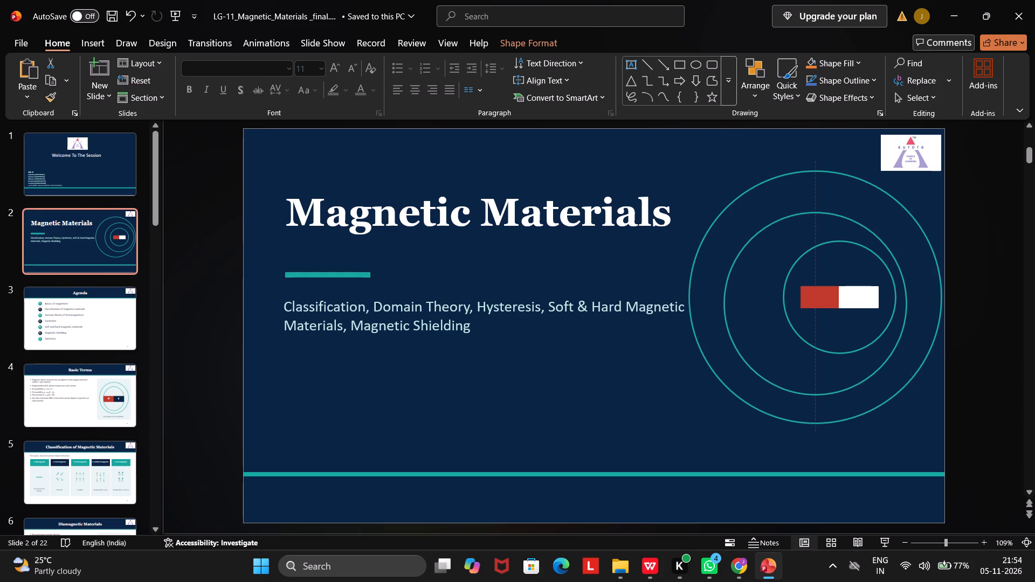
{"action": "left_click_drag", "start_coordinate": [732, 330], "coordinate": [732, 321]}
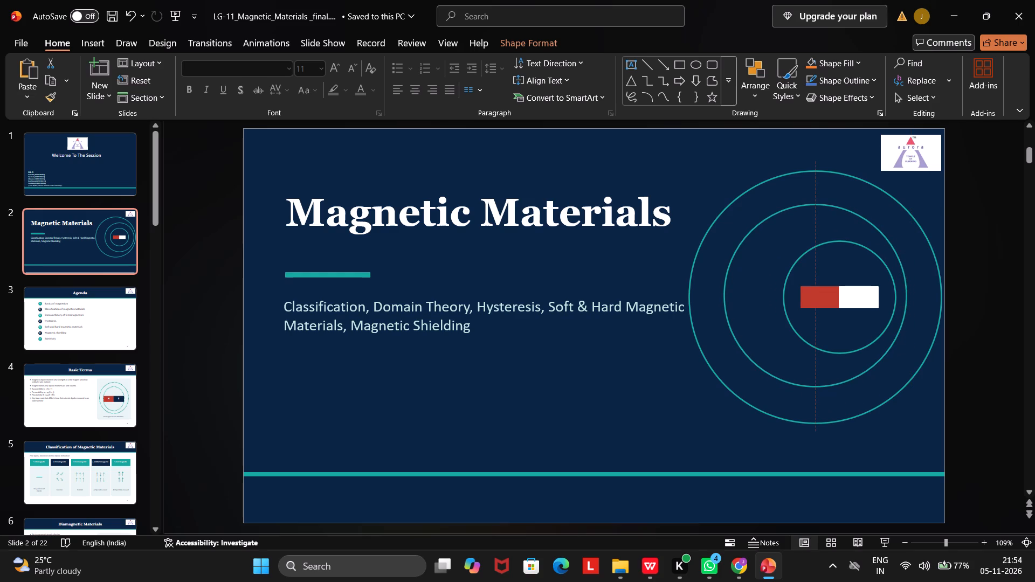
{"action": "left_click_drag", "start_coordinate": [732, 321], "coordinate": [734, 322]}
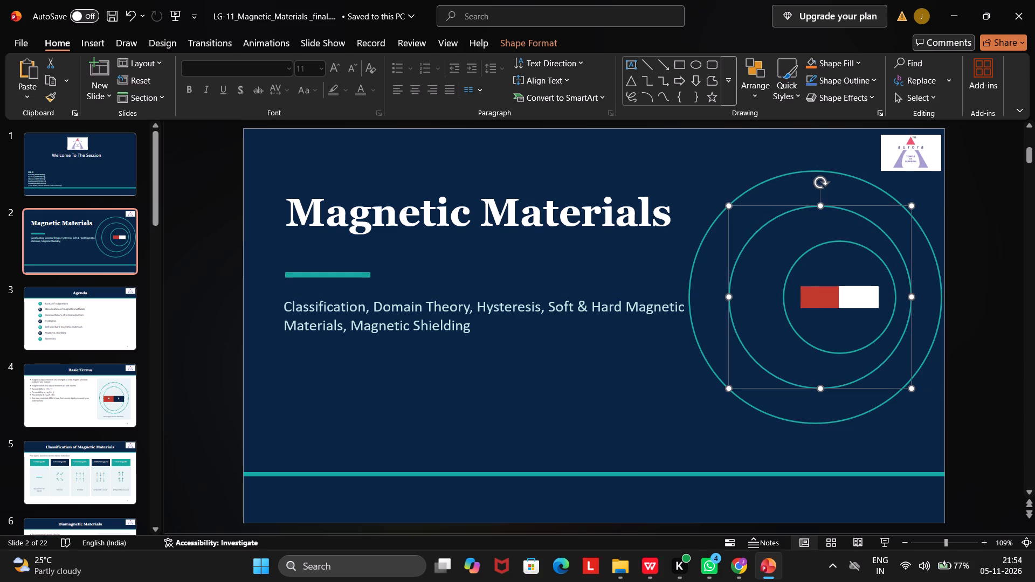
Move the inner circle left so it is centred within the middle circle.
{"action": "double_click", "coordinate": [794, 325]}
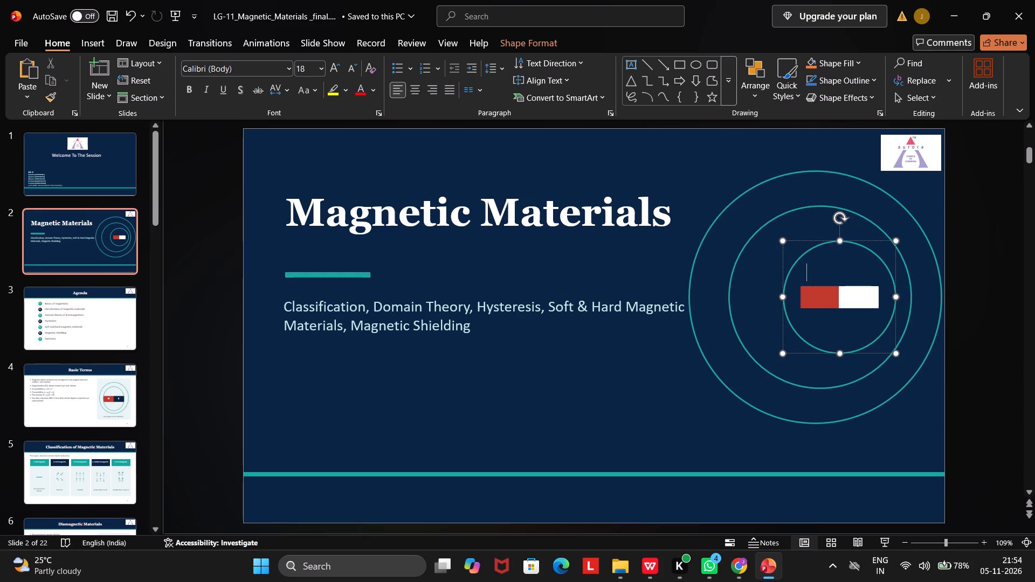
{"action": "left_click_drag", "start_coordinate": [797, 322], "coordinate": [780, 321]}
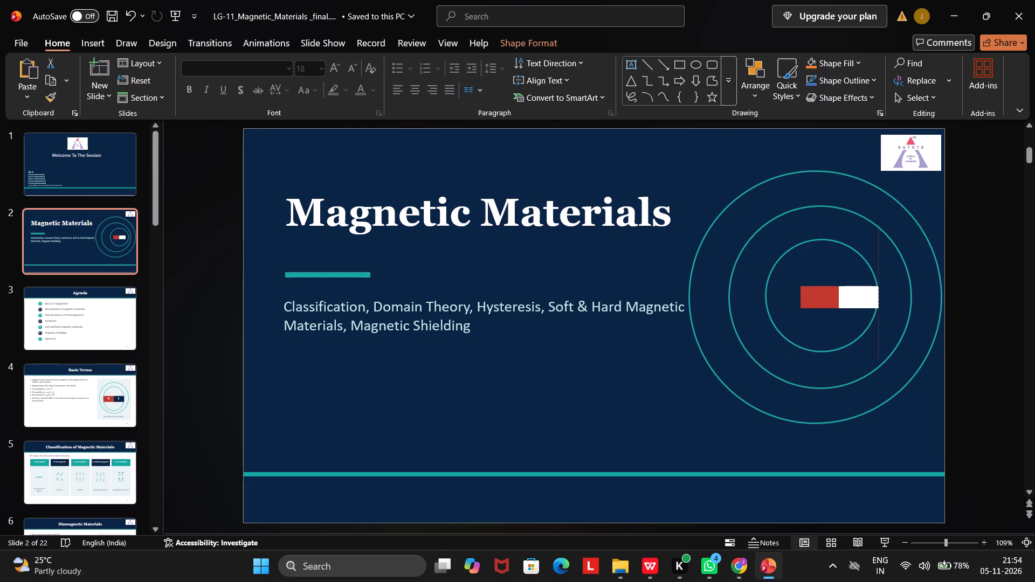
{"action": "left_click_drag", "start_coordinate": [780, 321], "coordinate": [779, 322]}
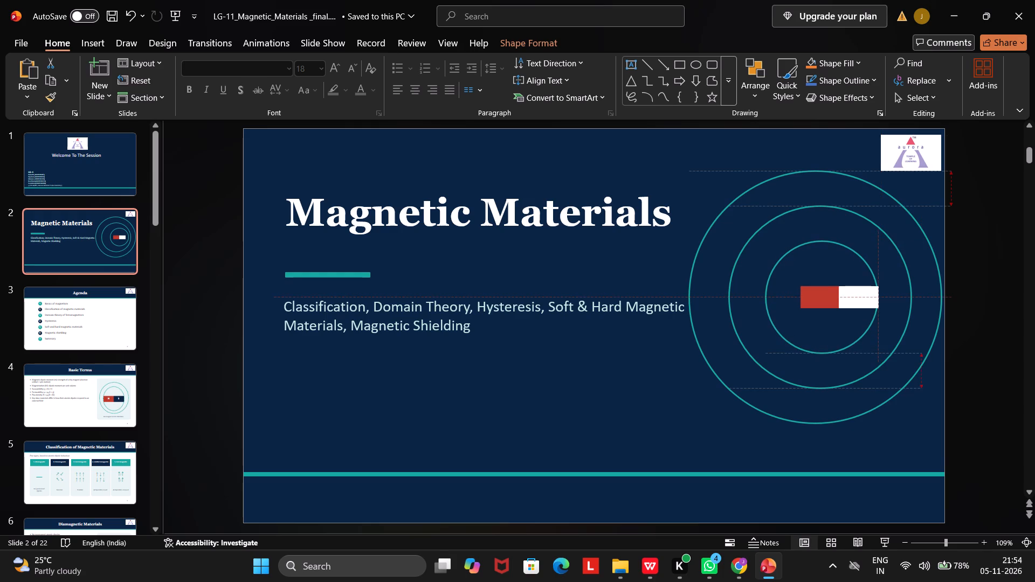
{"action": "left_click_drag", "start_coordinate": [779, 322], "coordinate": [778, 322]}
Move the red and white magnet halves left so they meet edge to edge, centred inside the inner circle.
{"action": "left_click_drag", "start_coordinate": [816, 306], "coordinate": [802, 308]}
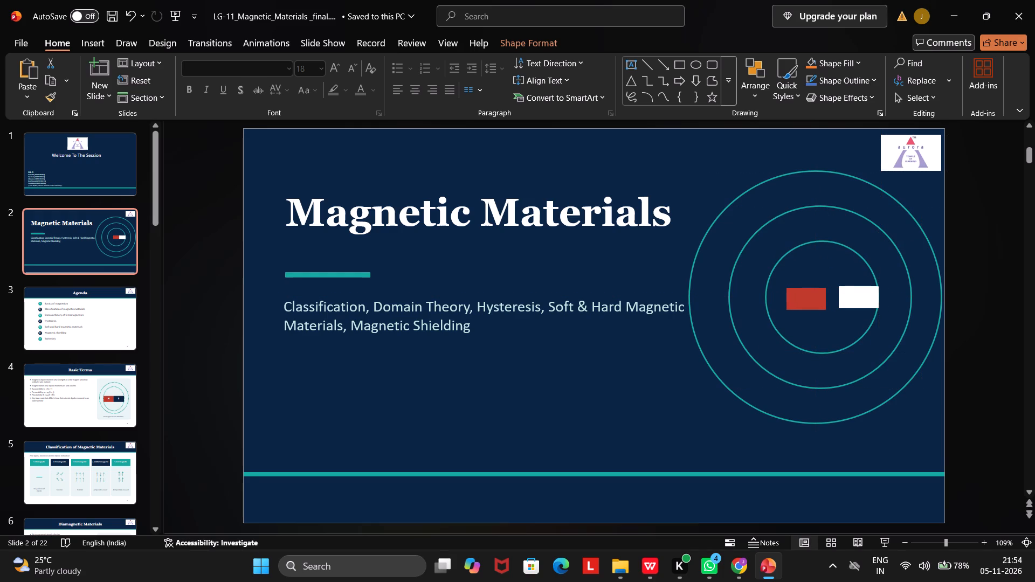
{"action": "left_click_drag", "start_coordinate": [802, 308], "coordinate": [801, 308]}
{"action": "left_click_drag", "start_coordinate": [851, 302], "coordinate": [836, 304]}
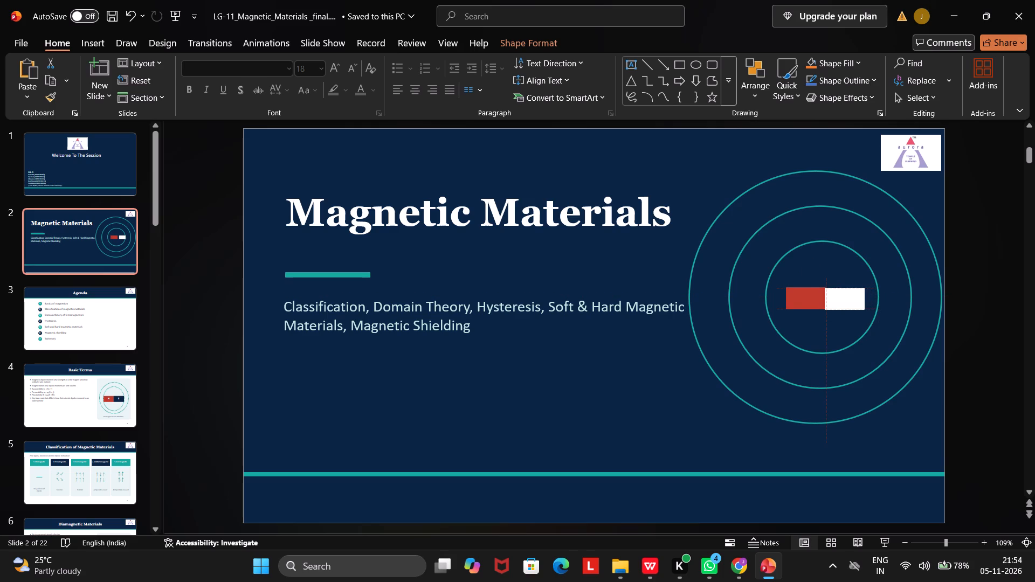
{"action": "left_click_drag", "start_coordinate": [836, 304], "coordinate": [837, 303]}
{"action": "left_click_drag", "start_coordinate": [837, 303], "coordinate": [837, 303]}
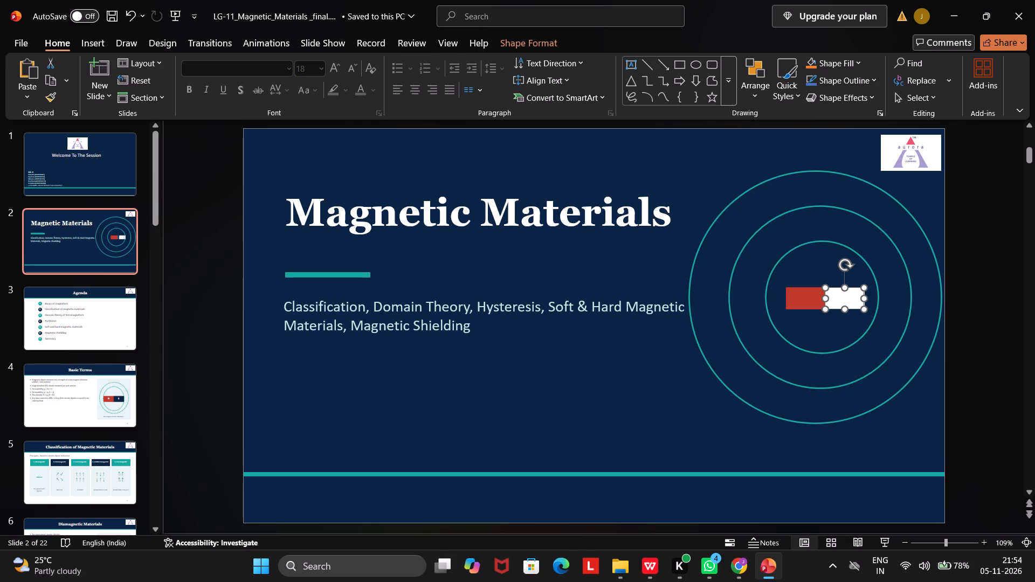
{"action": "left_click", "coordinate": [808, 301]}
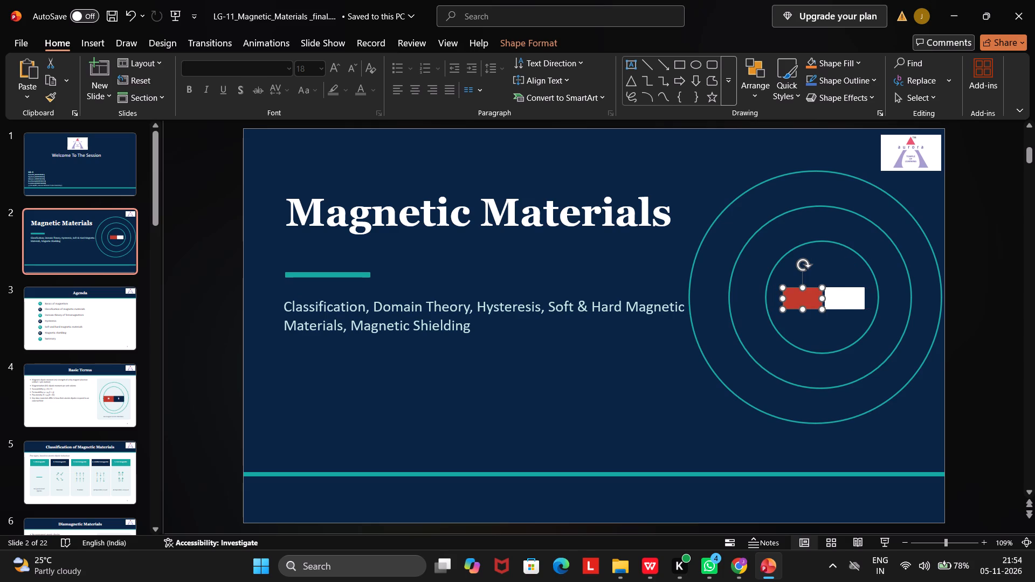
{"action": "left_click", "coordinate": [830, 297]}
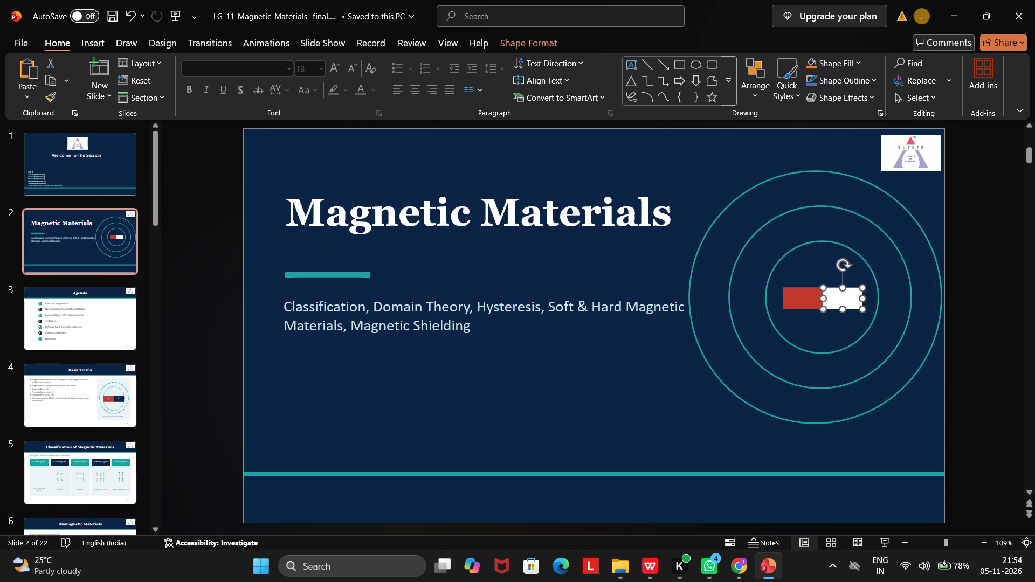
{"action": "left_click", "coordinate": [592, 369]}
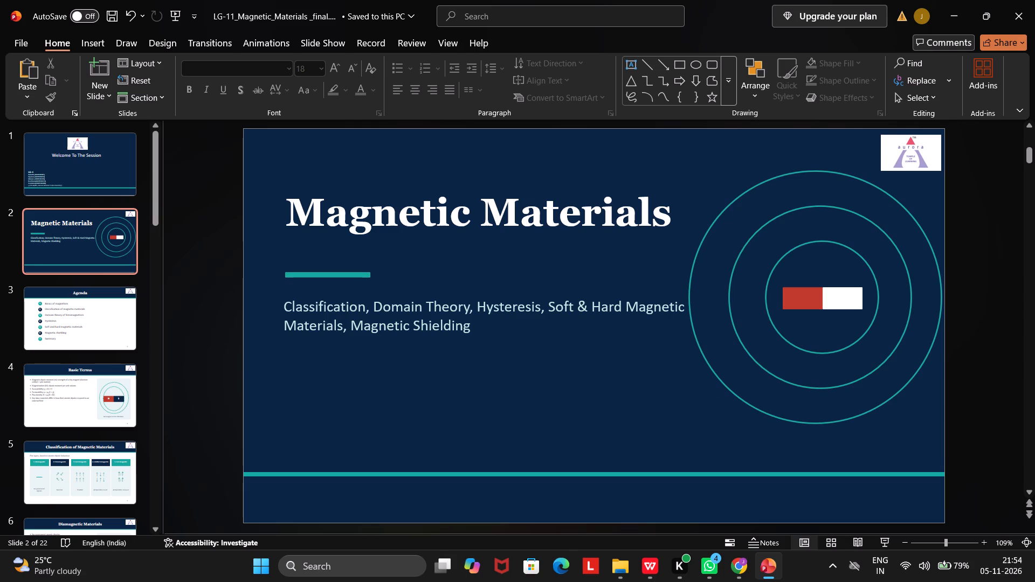
Review slides 3 to 10, from the Agenda through the material types to the Comparison of the Five Types table.
{"action": "scroll", "coordinate": [506, 419], "scroll_direction": "down", "scroll_amount": 1}
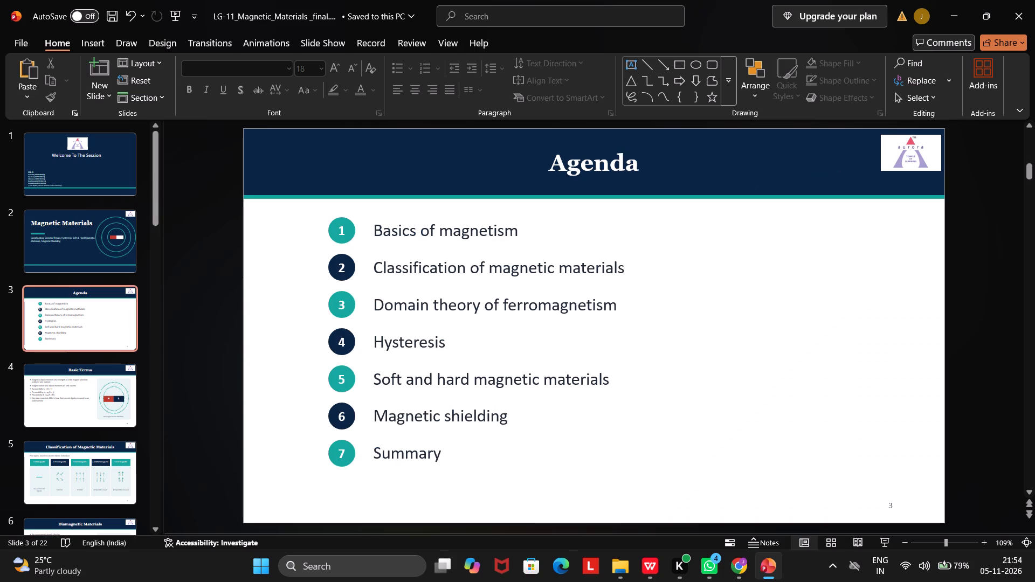
{"action": "scroll", "coordinate": [411, 393], "scroll_direction": "down", "scroll_amount": 2}
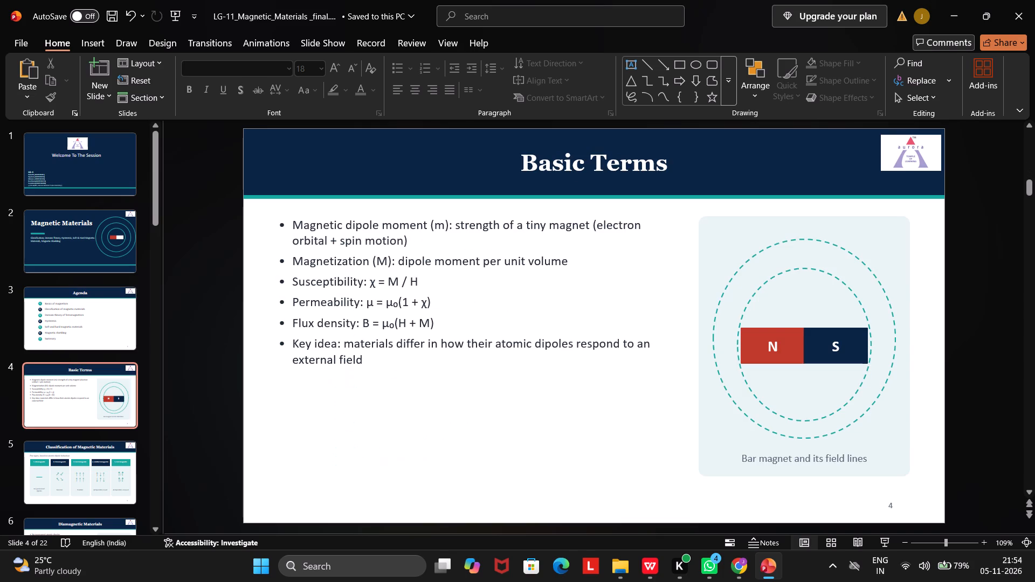
{"action": "scroll", "coordinate": [411, 393], "scroll_direction": "down", "scroll_amount": 2}
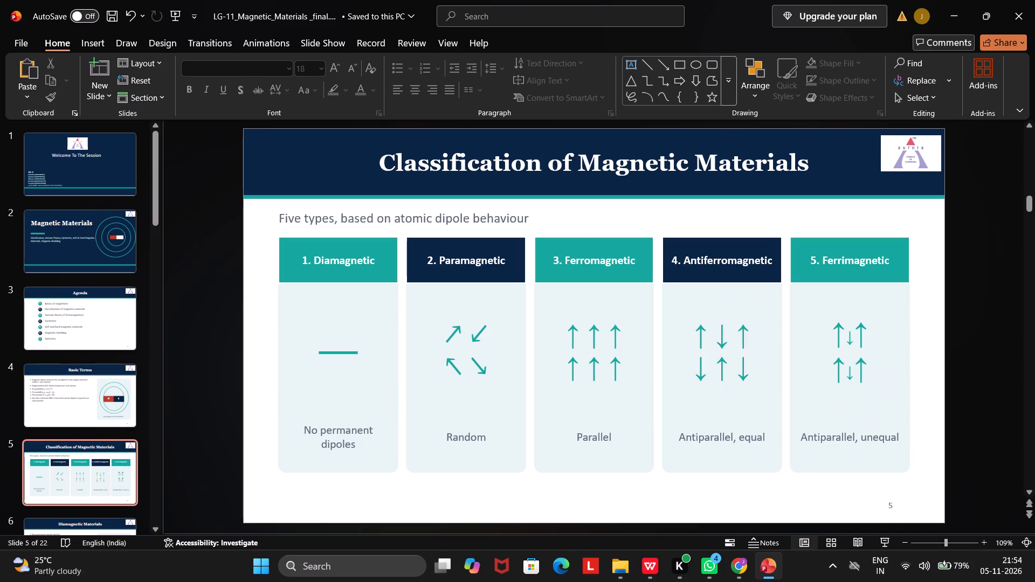
{"action": "scroll", "coordinate": [411, 393], "scroll_direction": "down", "scroll_amount": 1}
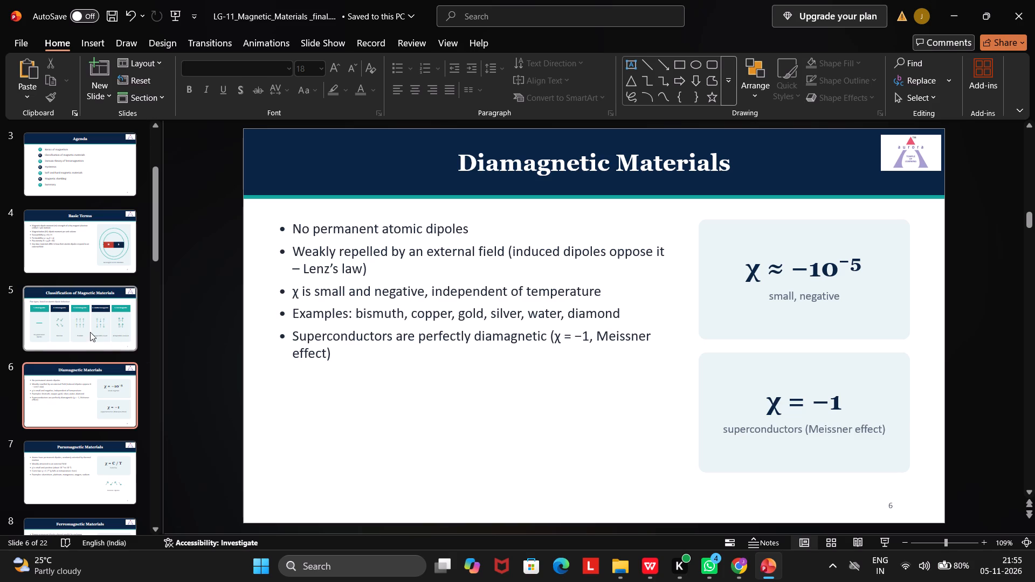
{"action": "left_click", "coordinate": [97, 468]}
{"action": "scroll", "coordinate": [97, 468], "scroll_direction": "down", "scroll_amount": 1}
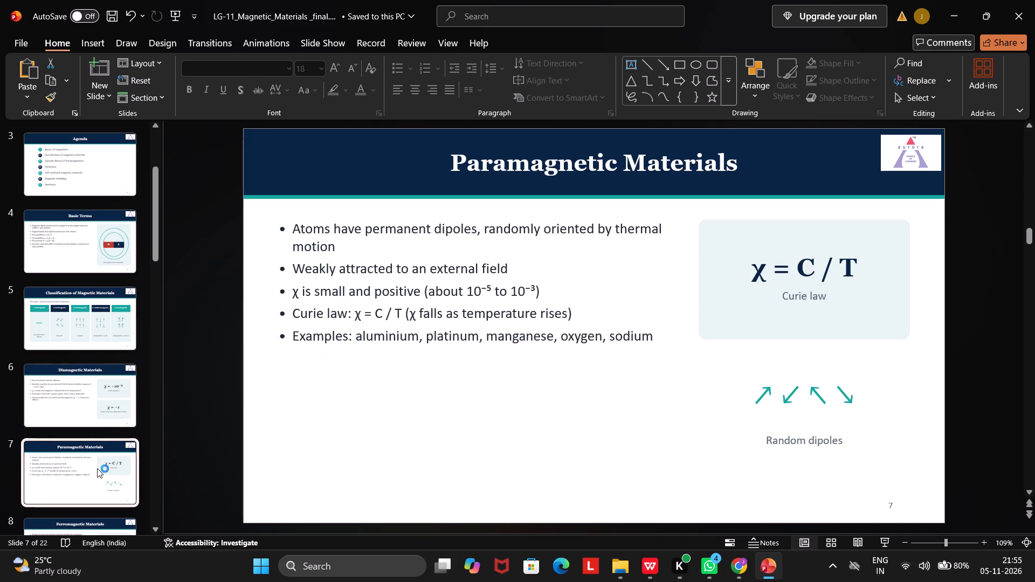
{"action": "scroll", "coordinate": [97, 468], "scroll_direction": "down", "scroll_amount": 2}
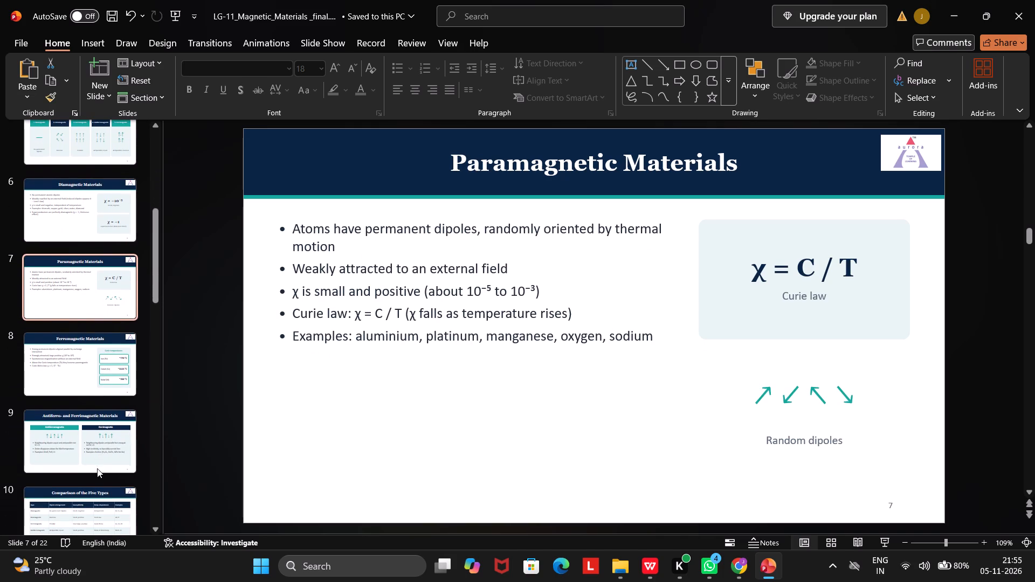
{"action": "left_click", "coordinate": [73, 370]}
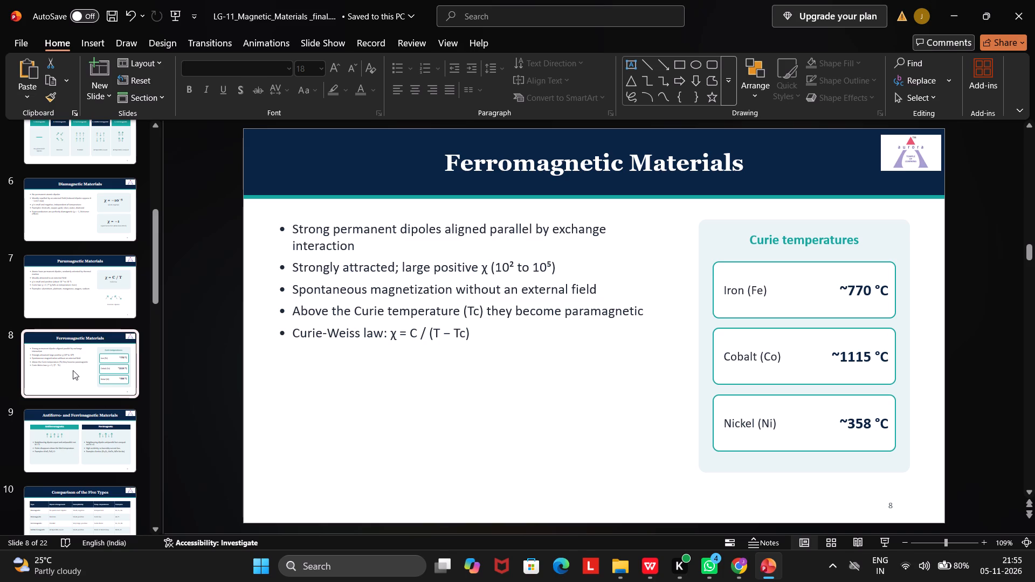
{"action": "left_click", "coordinate": [73, 370]}
{"action": "left_click", "coordinate": [70, 440]}
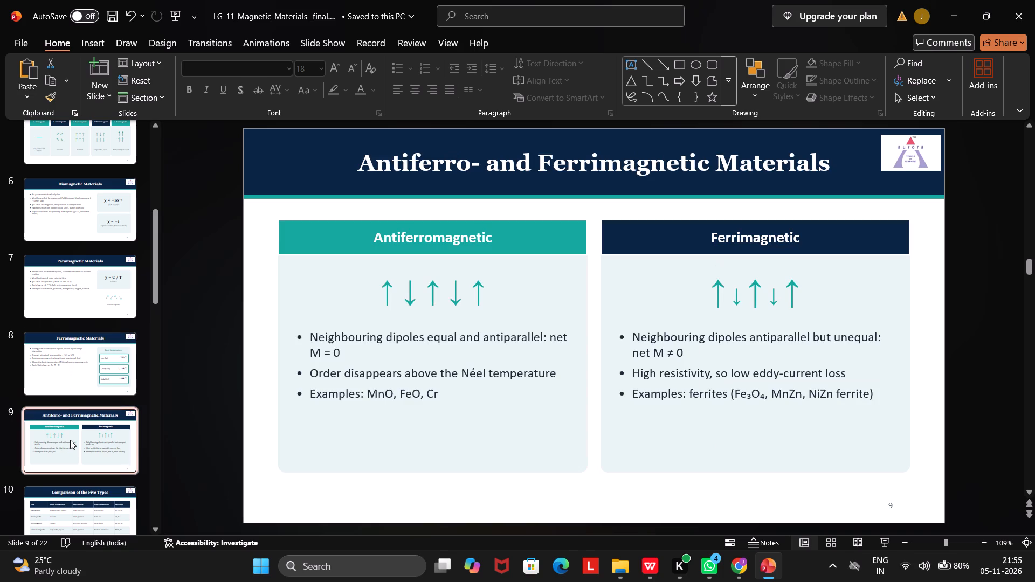
{"action": "scroll", "coordinate": [81, 475], "scroll_direction": "down", "scroll_amount": 1}
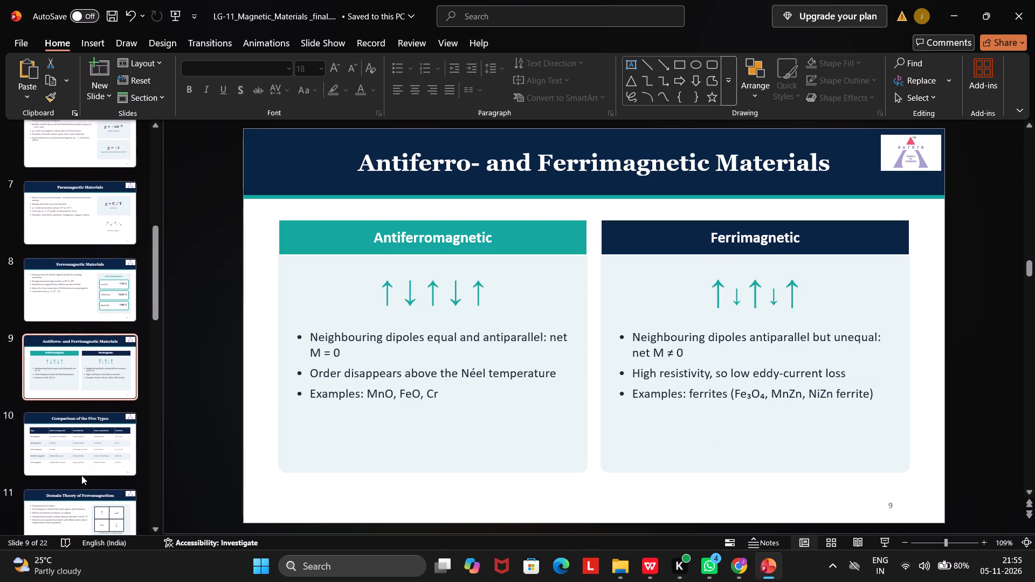
{"action": "scroll", "coordinate": [81, 475], "scroll_direction": "down", "scroll_amount": 1}
{"action": "left_click", "coordinate": [86, 412]}
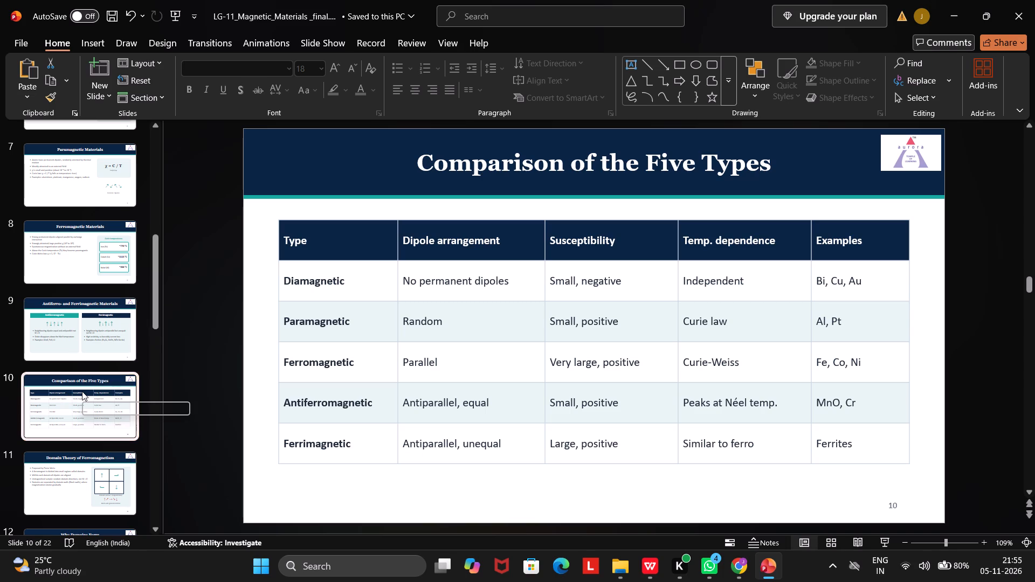
Review the closing slides backwards from the Summary on slide 21 to Soft vs Hard Magnetic Materials on slide 18.
{"action": "scroll", "coordinate": [82, 391], "scroll_direction": "up", "scroll_amount": 5}
{"action": "scroll", "coordinate": [82, 391], "scroll_direction": "left", "scroll_amount": 1}
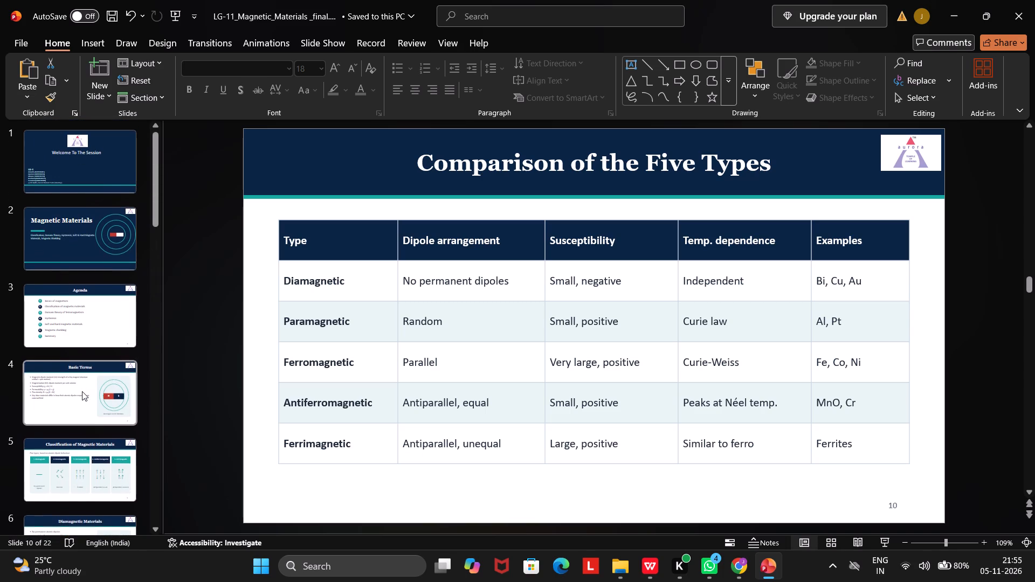
{"action": "scroll", "coordinate": [82, 391], "scroll_direction": "left", "scroll_amount": 1}
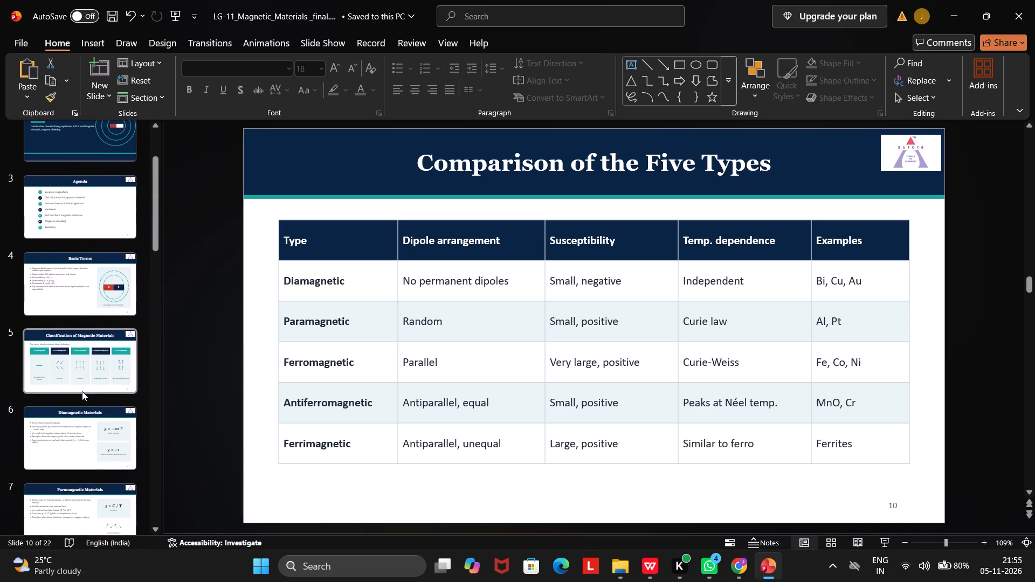
{"action": "scroll", "coordinate": [82, 391], "scroll_direction": "left", "scroll_amount": 1}
{"action": "scroll", "coordinate": [82, 391], "scroll_direction": "down", "scroll_amount": 6}
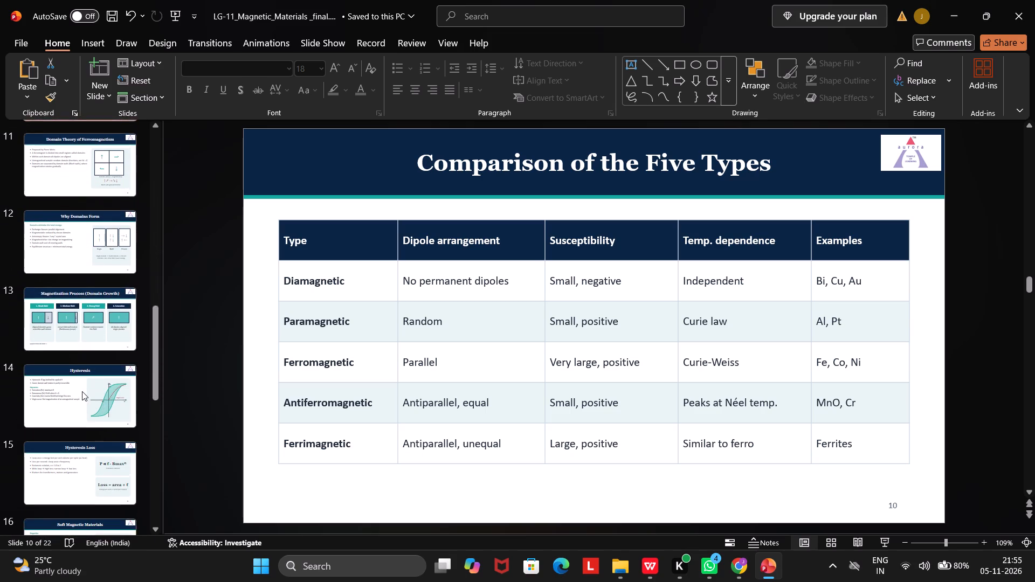
{"action": "scroll", "coordinate": [82, 391], "scroll_direction": "down", "scroll_amount": 10}
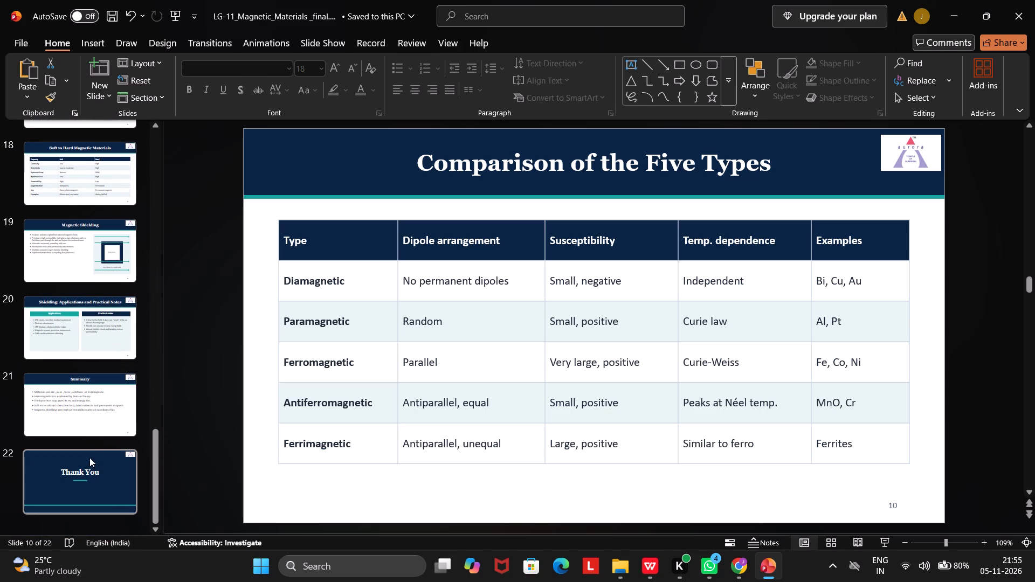
{"action": "left_click", "coordinate": [87, 424]}
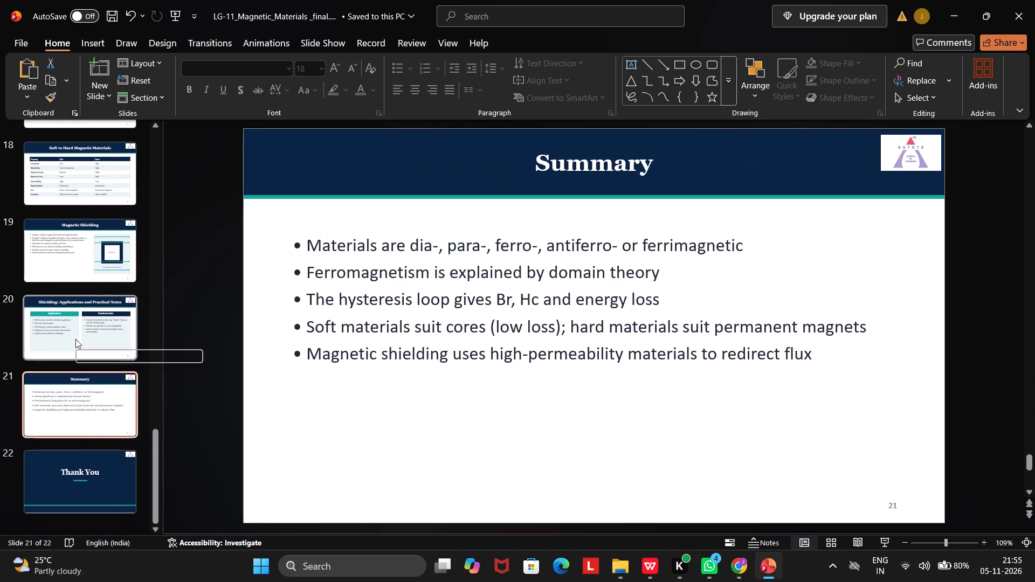
{"action": "left_click", "coordinate": [75, 339]}
{"action": "left_click", "coordinate": [75, 306]}
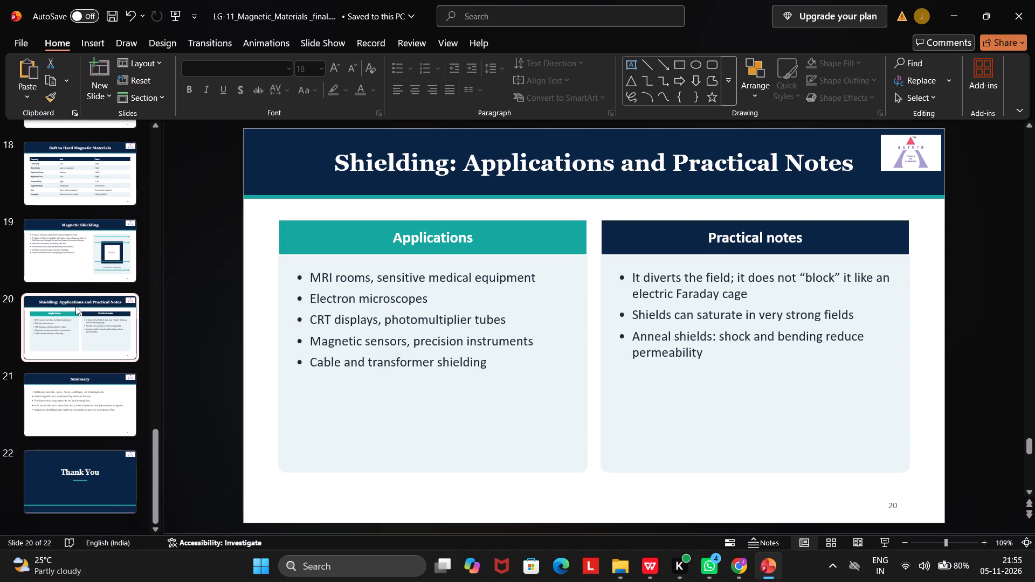
{"action": "left_click", "coordinate": [75, 275]}
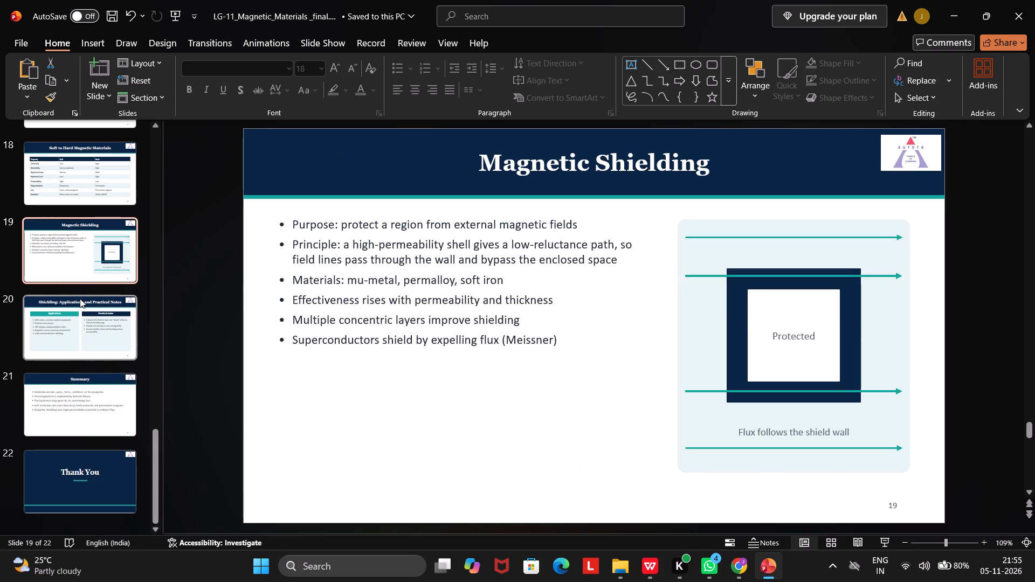
{"action": "scroll", "coordinate": [80, 299], "scroll_direction": "up", "scroll_amount": 1}
{"action": "left_click", "coordinate": [80, 299]}
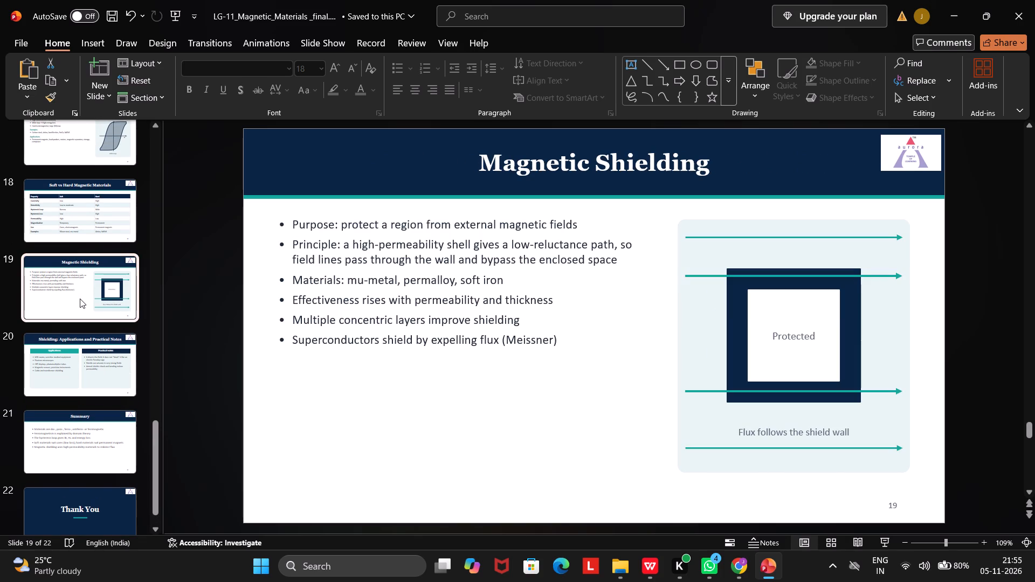
{"action": "left_click", "coordinate": [64, 227]}
{"action": "scroll", "coordinate": [64, 227], "scroll_direction": "up", "scroll_amount": 5}
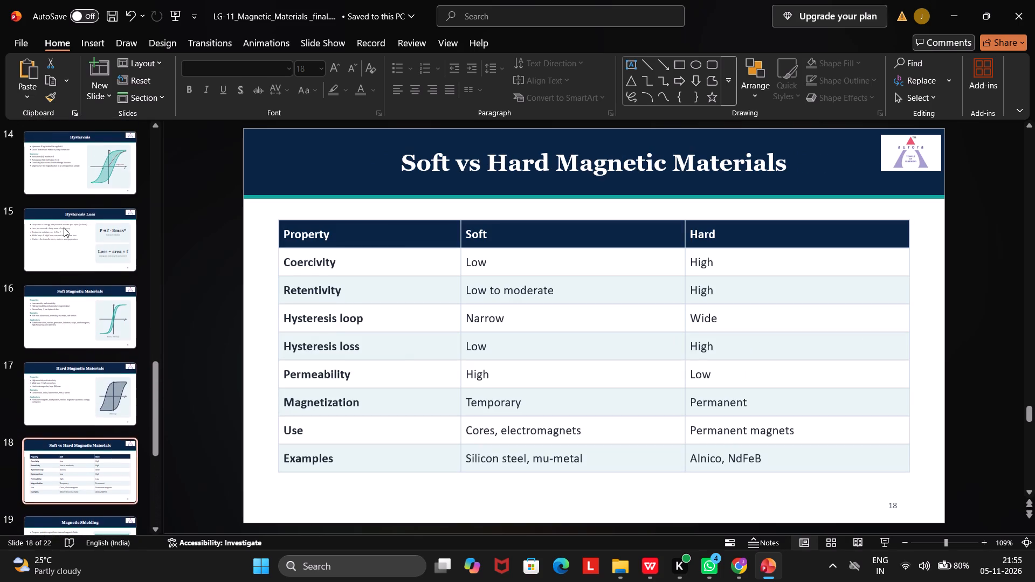
Review slides 11 to 15, covering domain theory, domain formation, the magnetization process, hysteresis and hysteresis loss.
{"action": "scroll", "coordinate": [64, 227], "scroll_direction": "up", "scroll_amount": 2}
{"action": "left_click", "coordinate": [64, 227]}
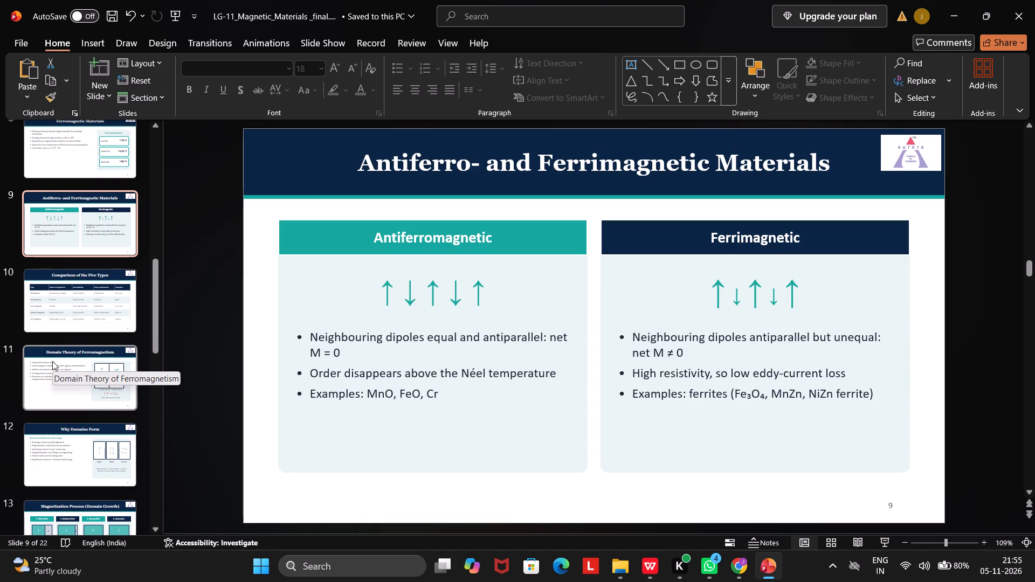
{"action": "left_click", "coordinate": [52, 361]}
{"action": "scroll", "coordinate": [52, 361], "scroll_direction": "down", "scroll_amount": 2}
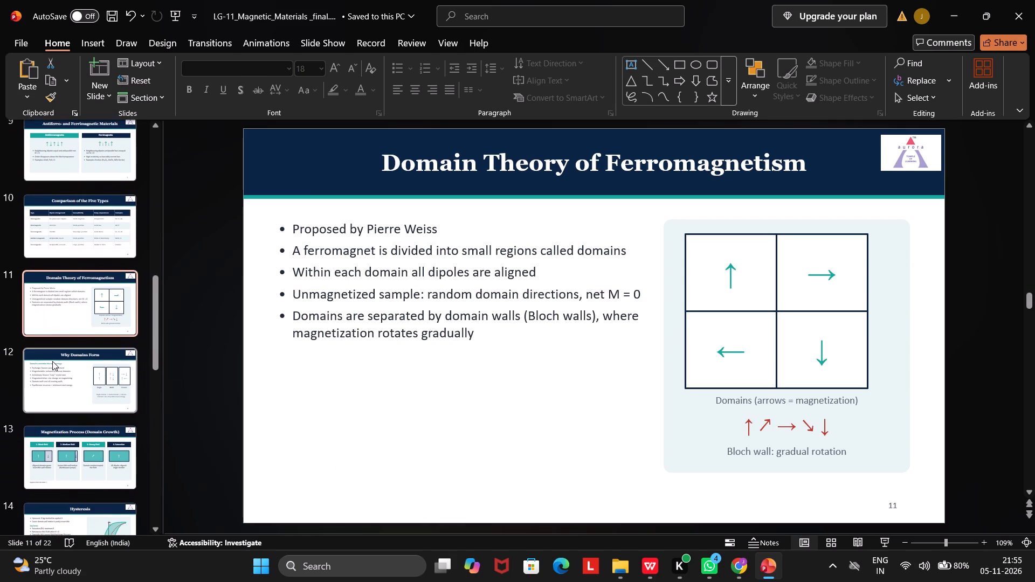
{"action": "scroll", "coordinate": [52, 361], "scroll_direction": "down", "scroll_amount": 2}
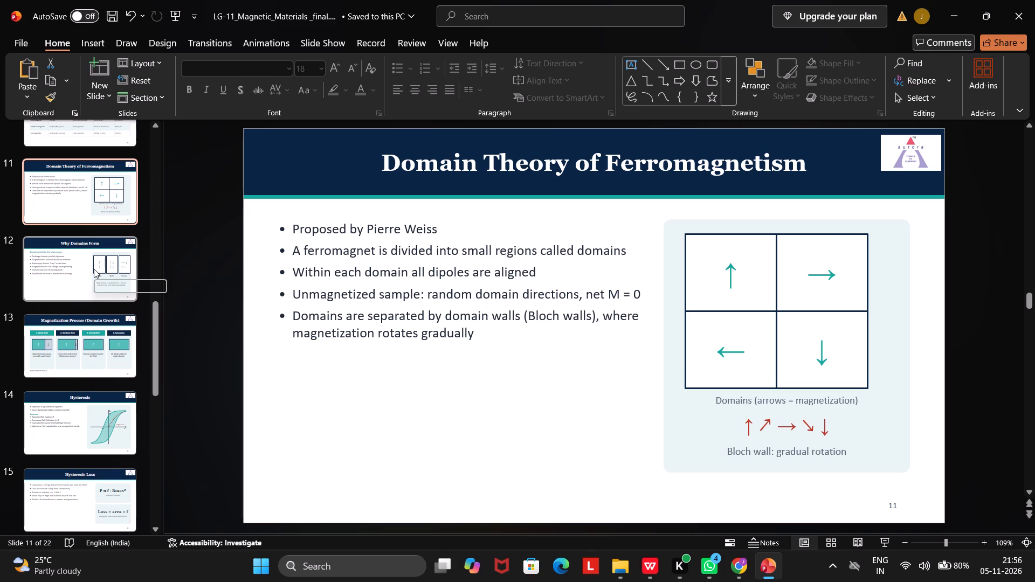
{"action": "left_click", "coordinate": [94, 269]}
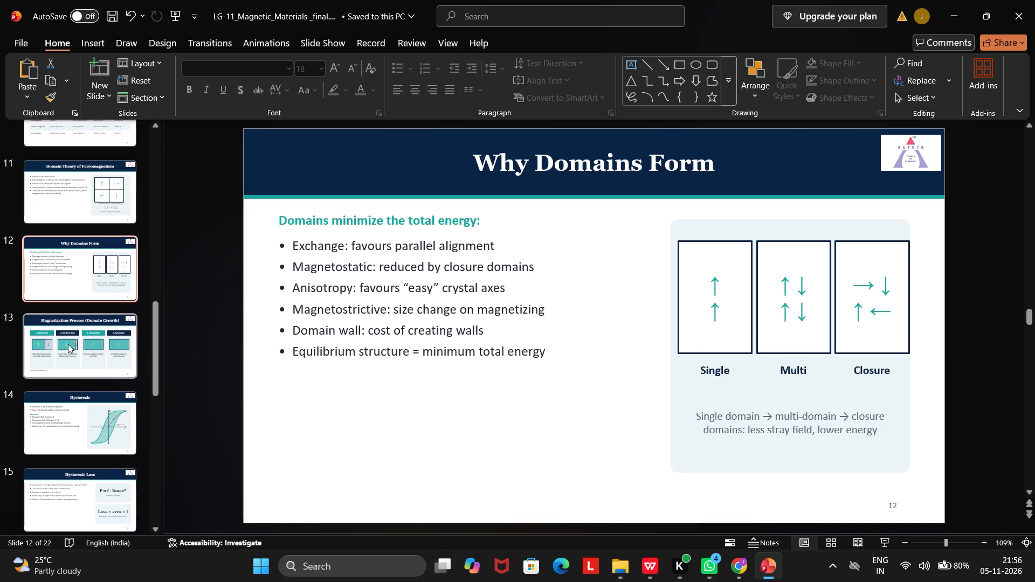
{"action": "left_click", "coordinate": [68, 344]}
{"action": "left_click", "coordinate": [54, 415]}
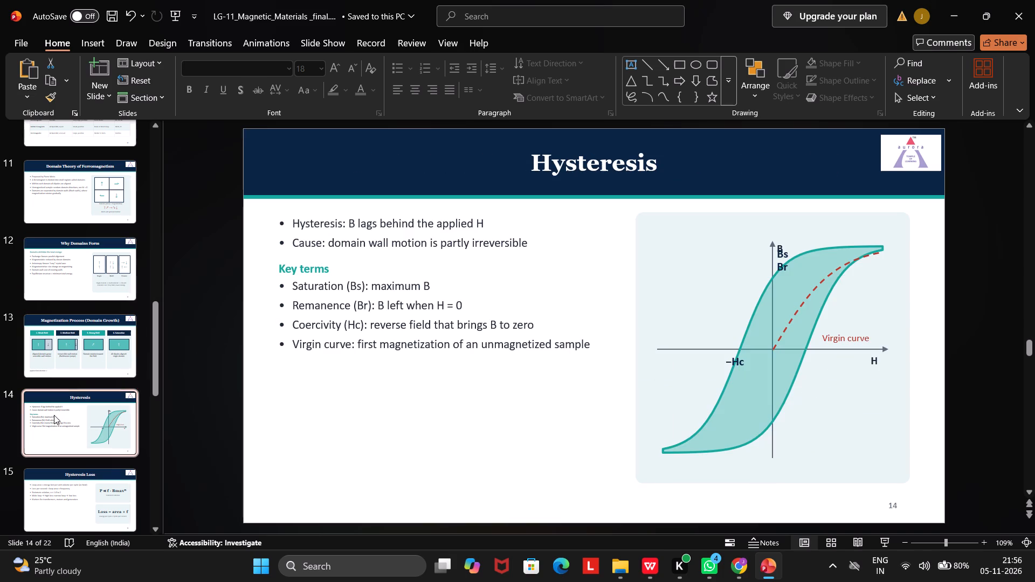
{"action": "left_click", "coordinate": [63, 491]}
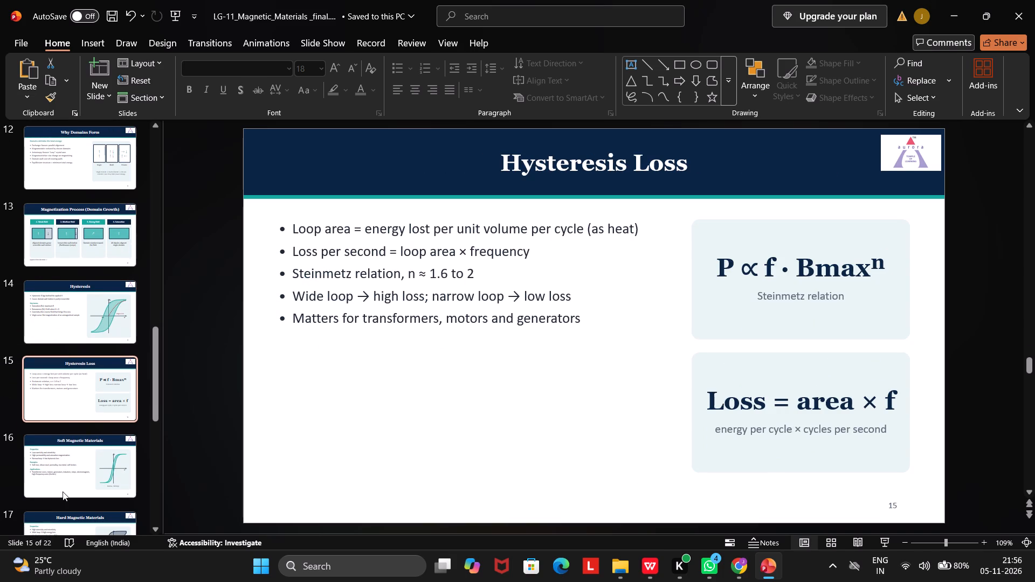
{"action": "scroll", "coordinate": [79, 364], "scroll_direction": "up", "scroll_amount": 8}
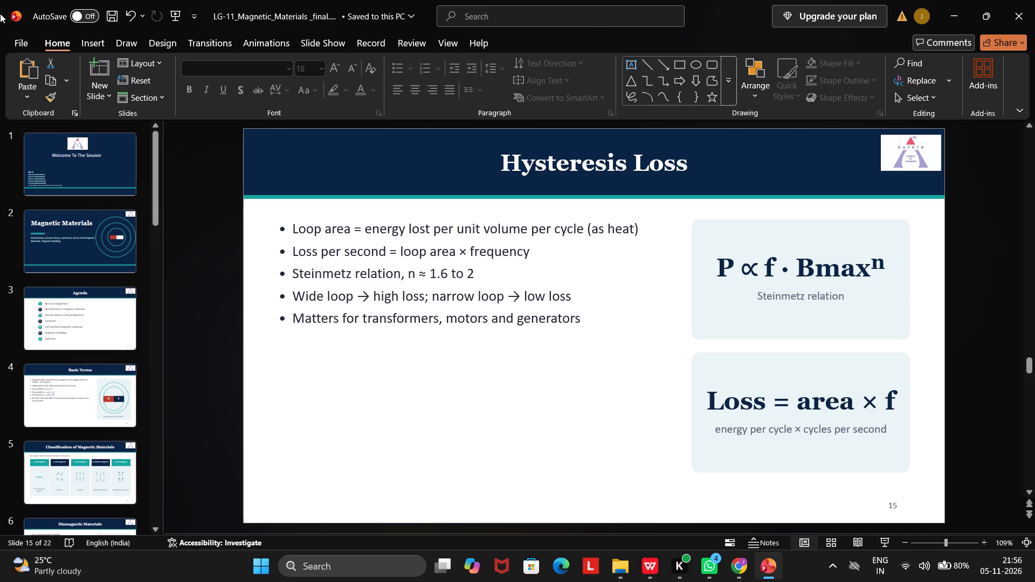
Save the presentation as the PDF file LG-11_Magnetic_Materials _final.pdf in the Documents folder, at standard publishing size.
{"action": "left_click", "coordinate": [14, 40]}
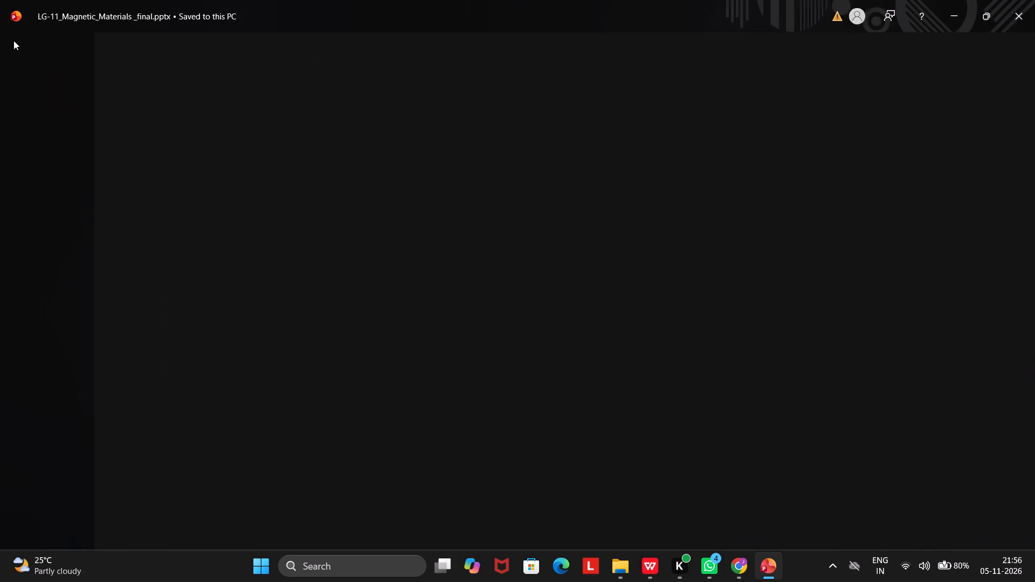
{"action": "left_click", "coordinate": [13, 40]}
{"action": "left_click", "coordinate": [13, 40]}
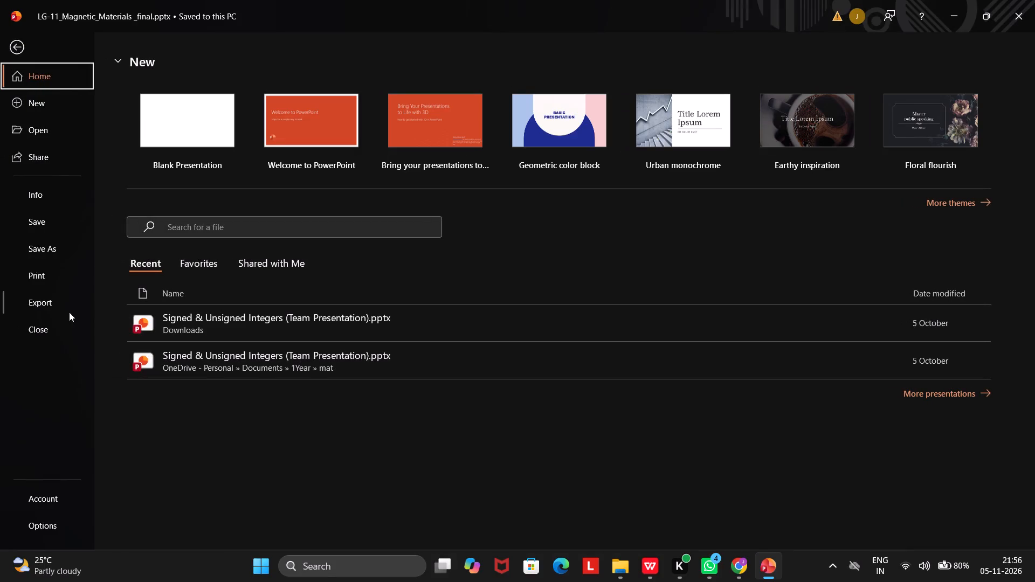
{"action": "left_click", "coordinate": [58, 242]}
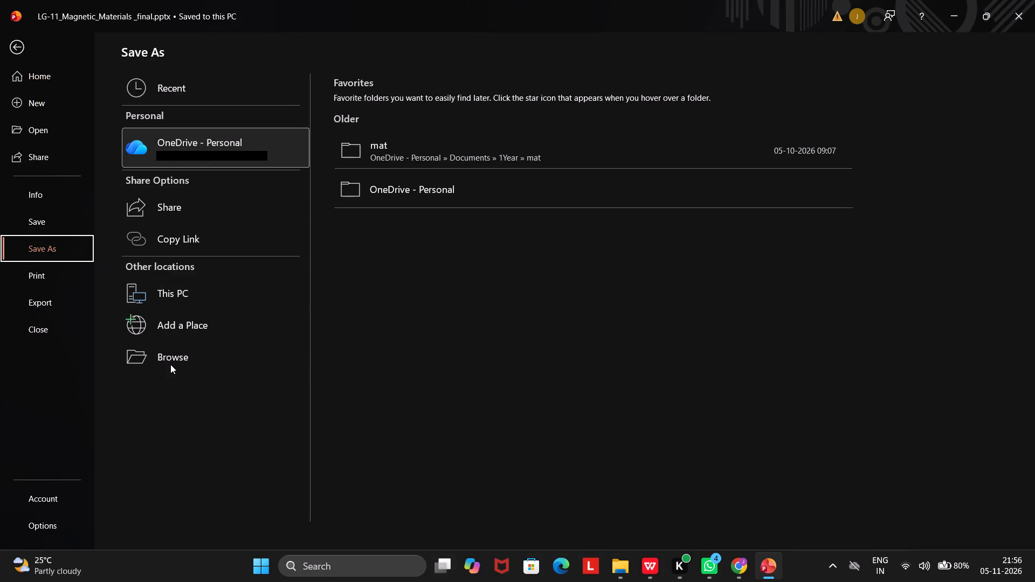
{"action": "left_click", "coordinate": [169, 364]}
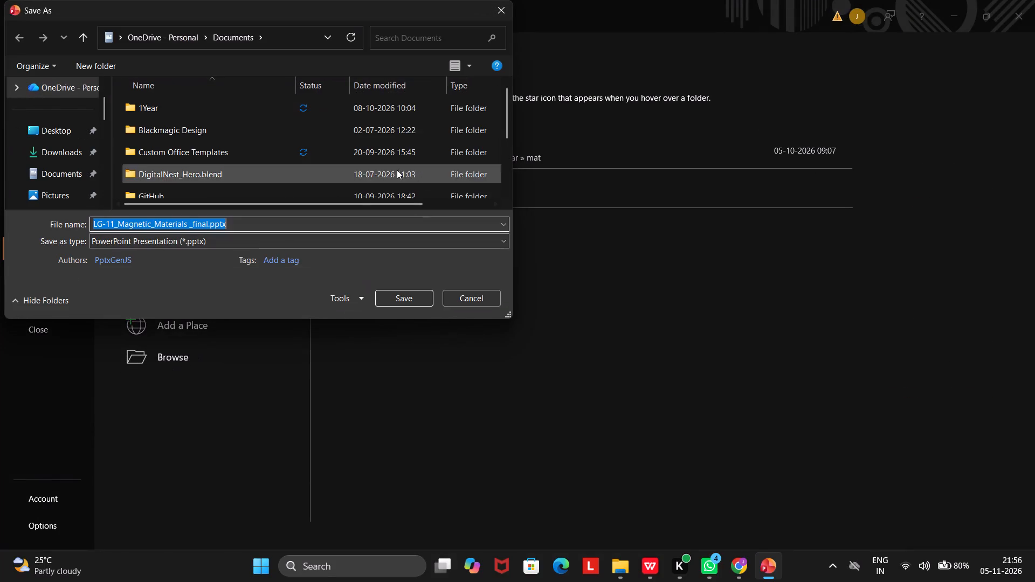
{"action": "left_click", "coordinate": [331, 242]}
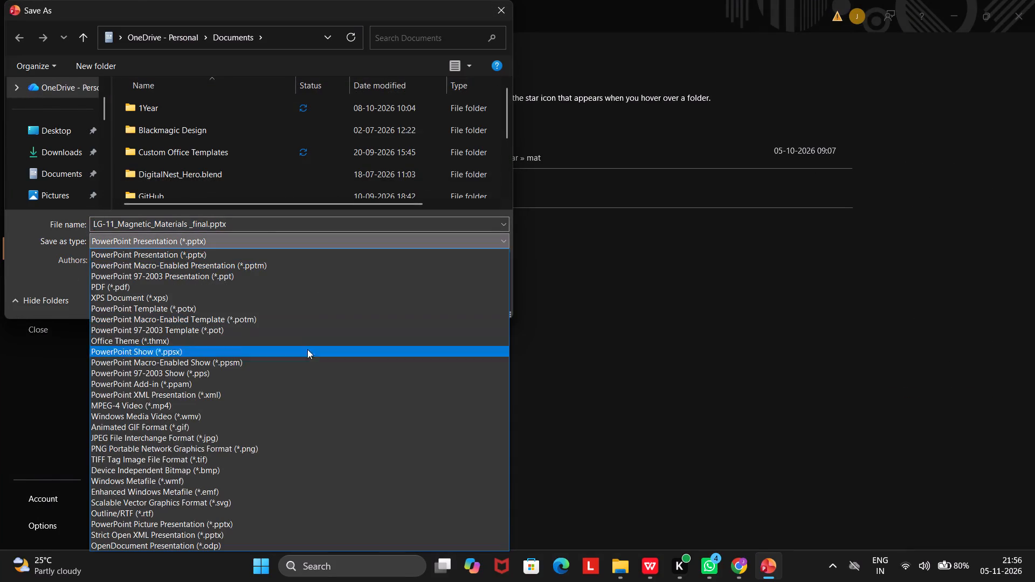
{"action": "scroll", "coordinate": [281, 424], "scroll_direction": "down", "scroll_amount": 1}
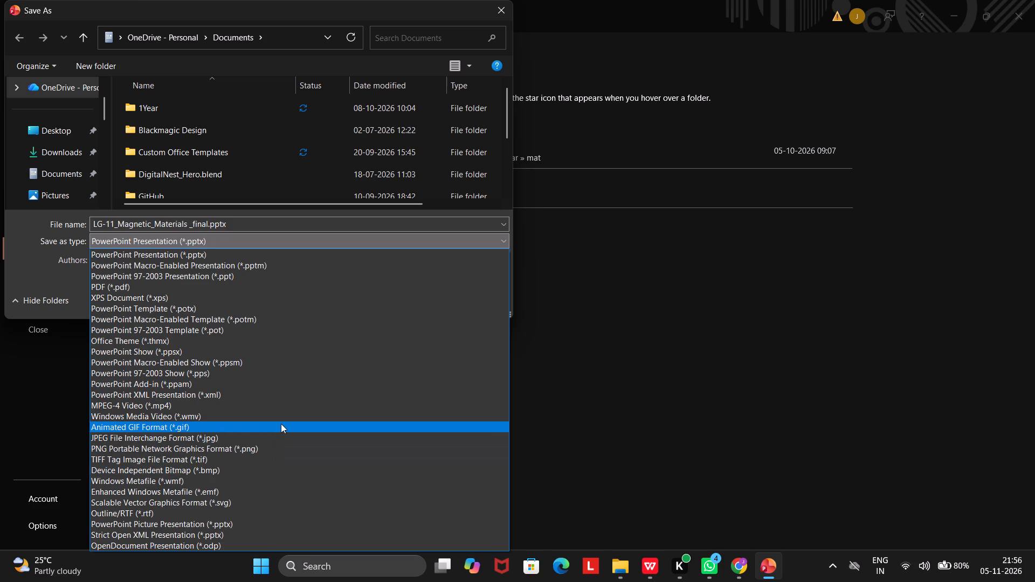
{"action": "scroll", "coordinate": [281, 424], "scroll_direction": "down", "scroll_amount": 1}
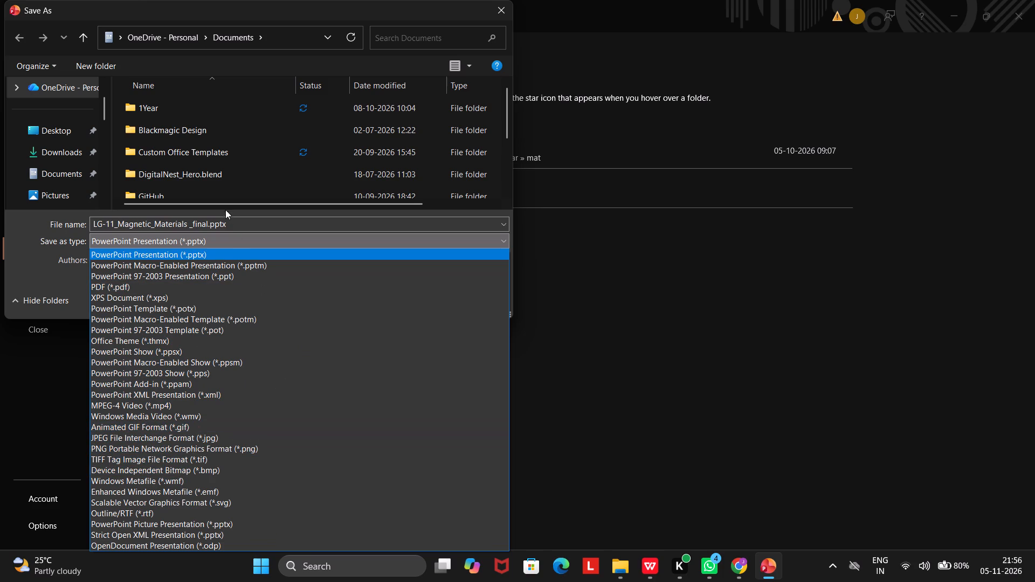
{"action": "left_click", "coordinate": [230, 282]}
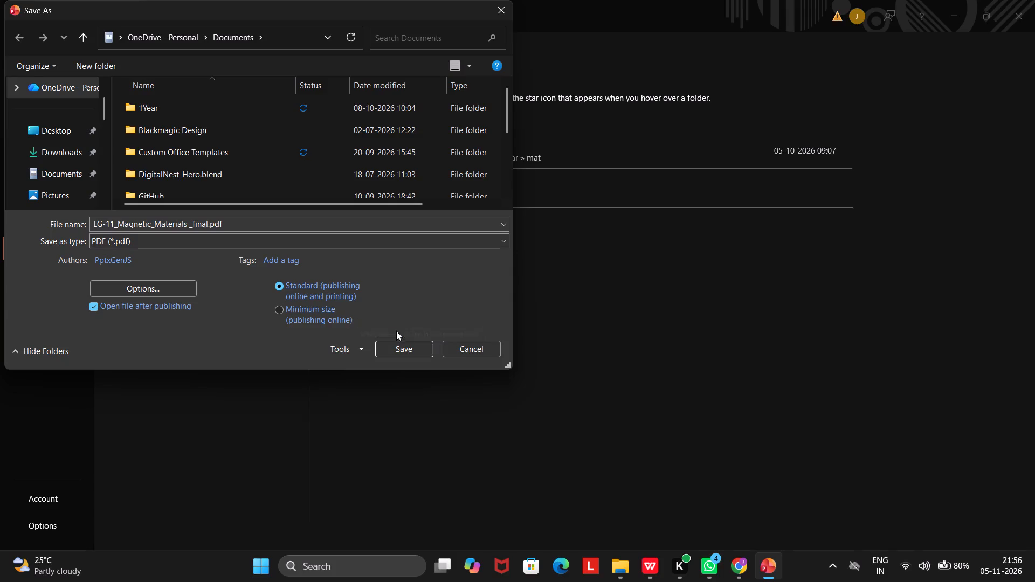
{"action": "left_click", "coordinate": [398, 347]}
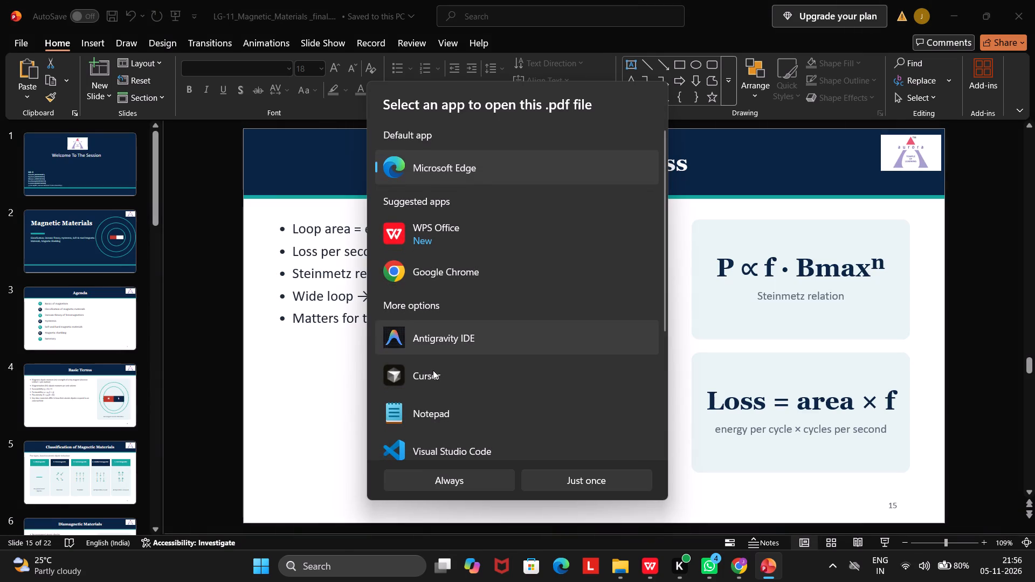
Open the exported PDF in Word just this once, accepting its conversion to an editable document and suppressing that message in future.
{"action": "scroll", "coordinate": [521, 439], "scroll_direction": "down", "scroll_amount": 4}
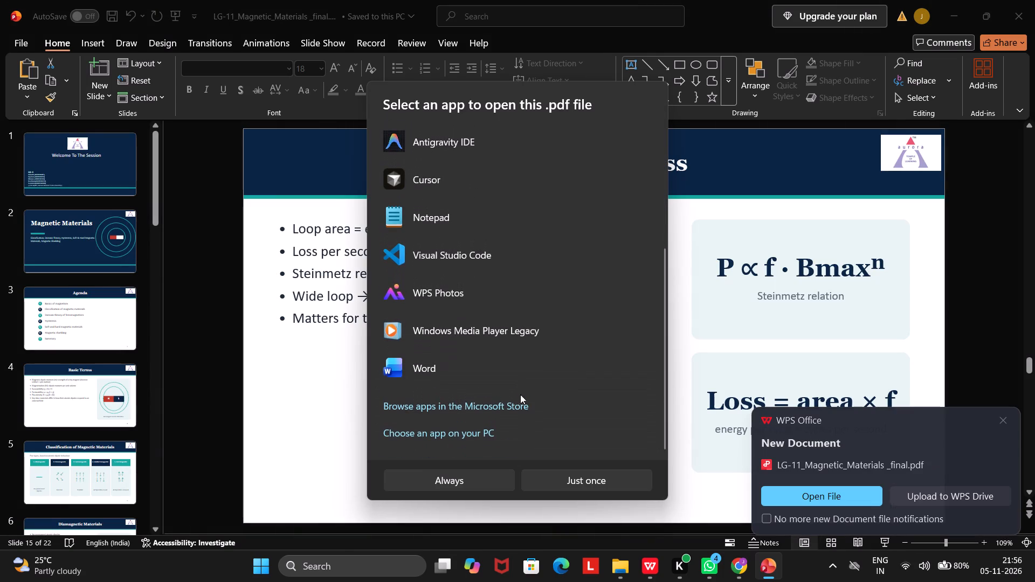
{"action": "left_click", "coordinate": [514, 370]}
{"action": "left_click", "coordinate": [514, 370]}
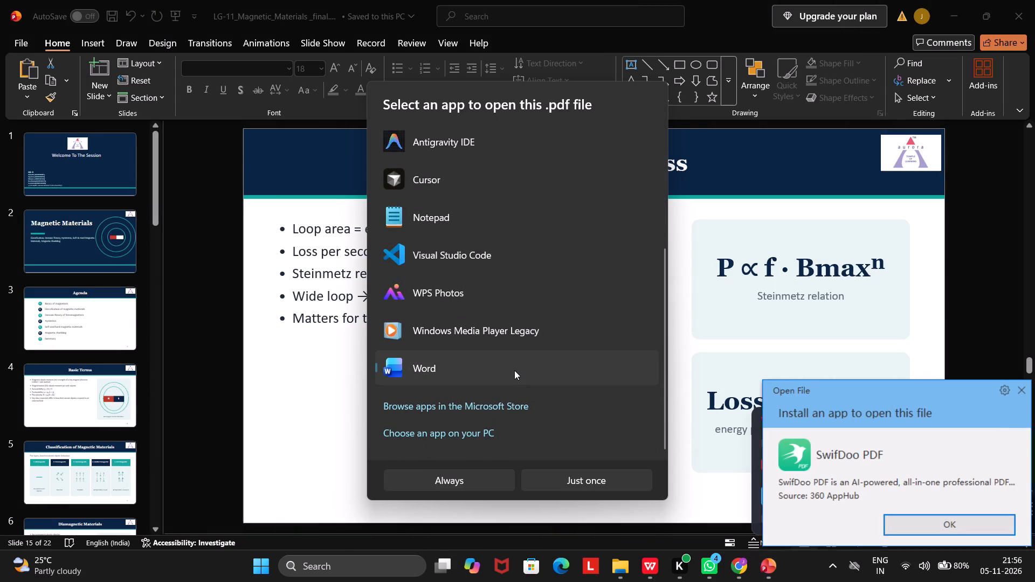
{"action": "left_click", "coordinate": [583, 482]}
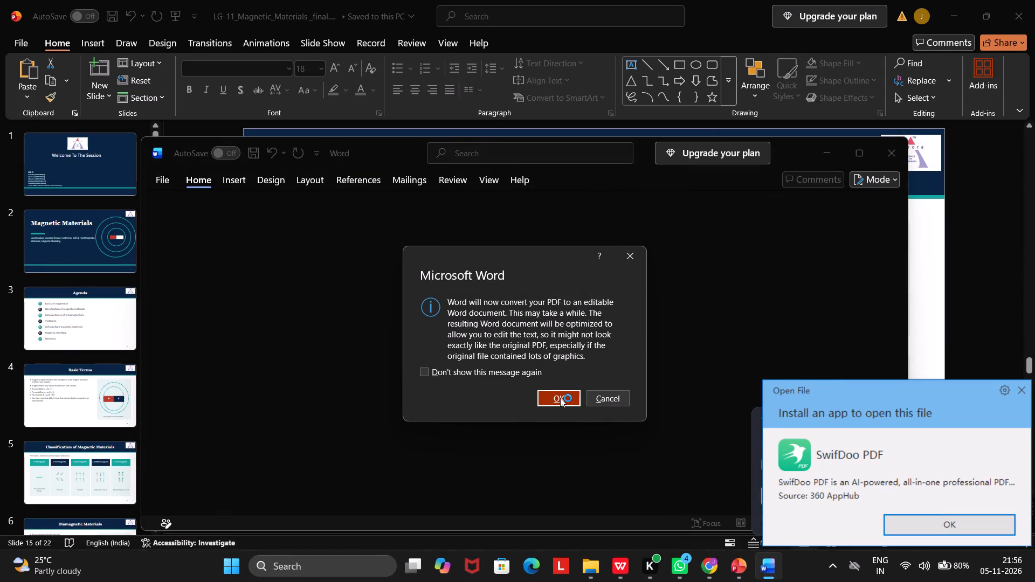
{"action": "left_click", "coordinate": [495, 376]}
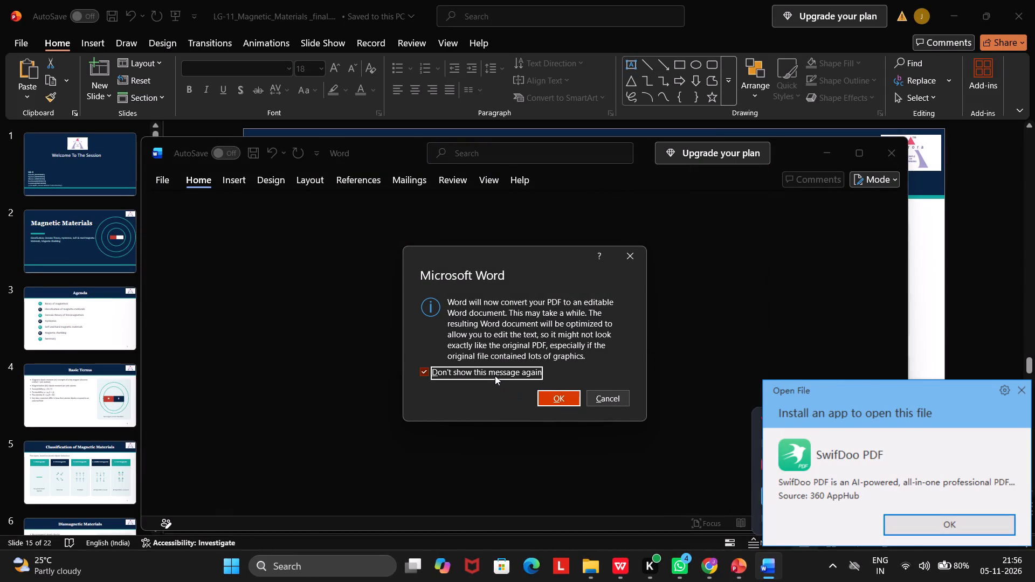
{"action": "left_click", "coordinate": [569, 400]}
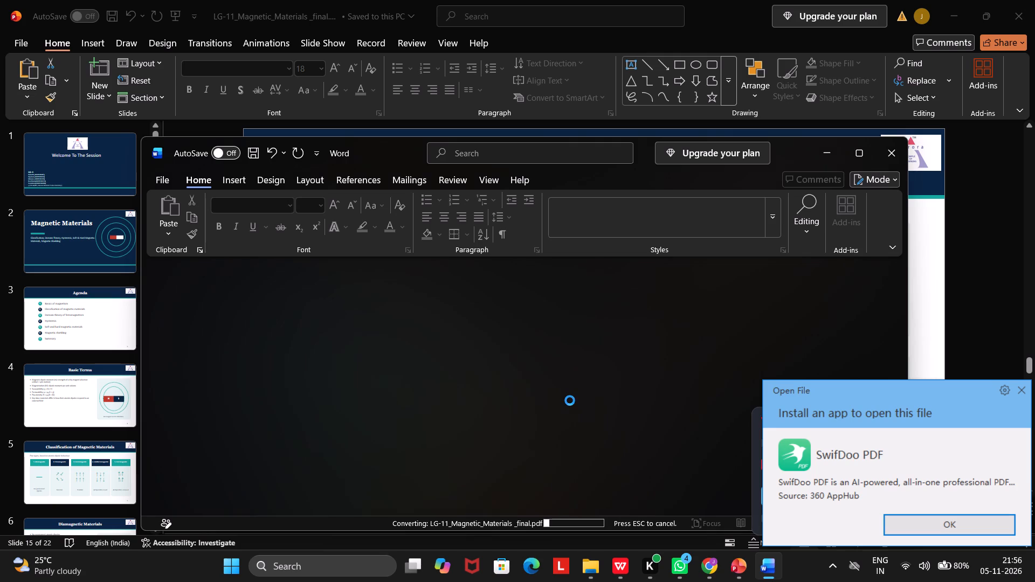
Examine the converted welcome and title pages in Word, with the document window maximised.
{"action": "scroll", "coordinate": [570, 400], "scroll_direction": "up", "scroll_amount": 1}
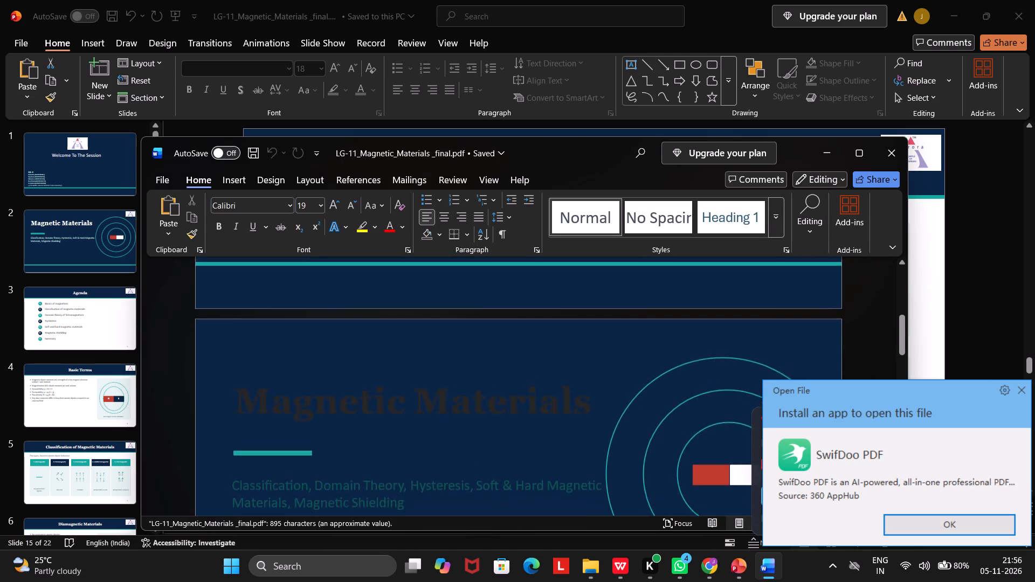
{"action": "scroll", "coordinate": [570, 400], "scroll_direction": "up", "scroll_amount": 2}
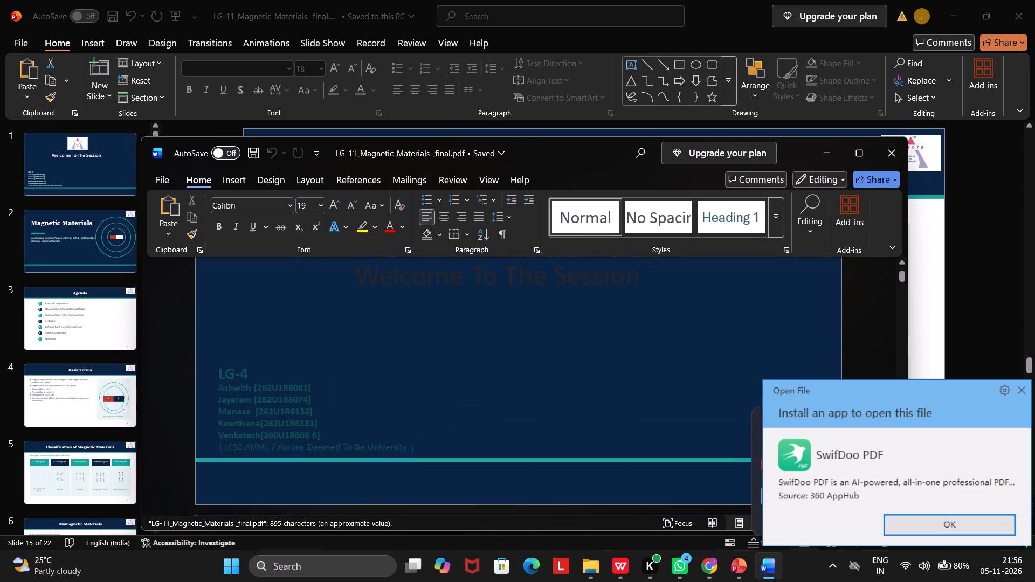
{"action": "left_click", "coordinate": [570, 400]}
{"action": "scroll", "coordinate": [570, 400], "scroll_direction": "up", "scroll_amount": 3}
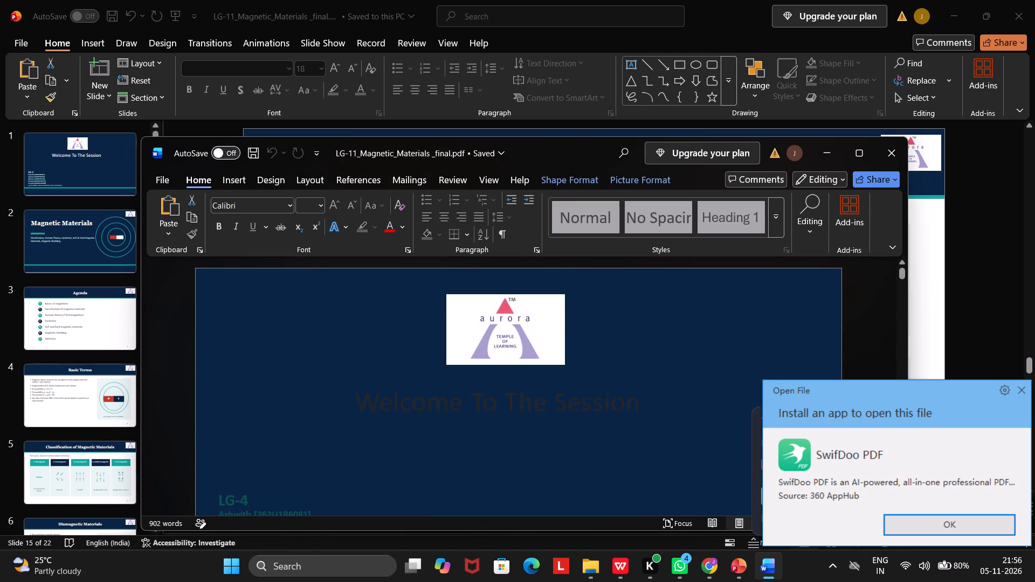
{"action": "scroll", "coordinate": [570, 400], "scroll_direction": "up", "scroll_amount": 1}
{"action": "left_click", "coordinate": [570, 400]}
{"action": "scroll", "coordinate": [570, 400], "scroll_direction": "down", "scroll_amount": 1}
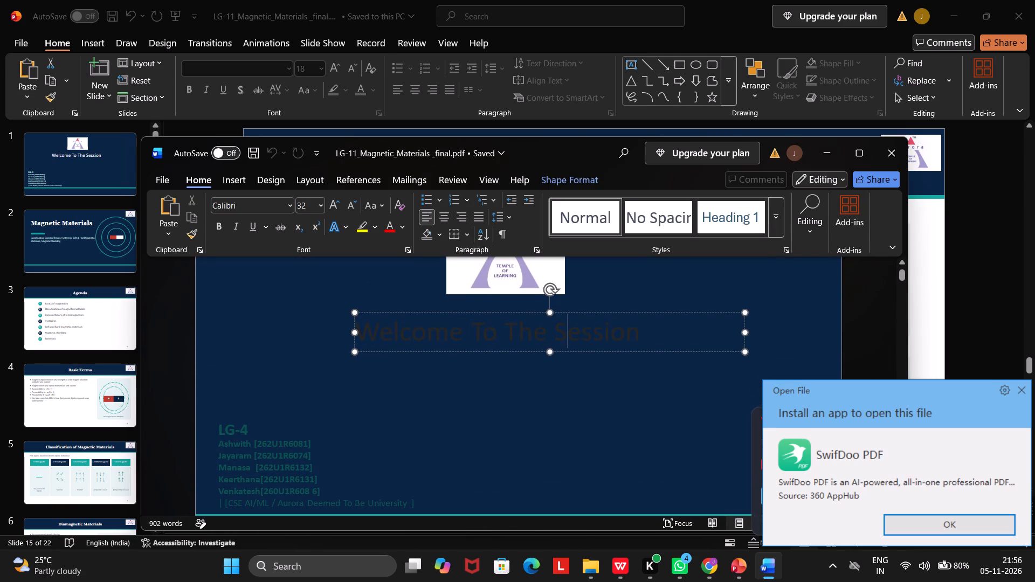
{"action": "left_click", "coordinate": [868, 147]}
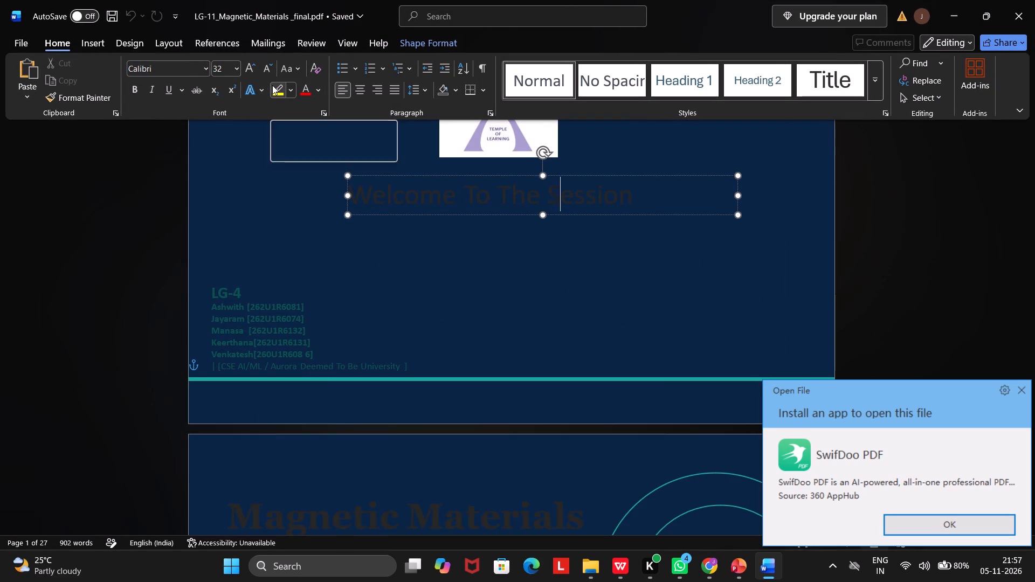
Try to recolour the "Welcome To The Session" heading with a turquoise highlight and white font colour.
{"action": "left_click", "coordinate": [291, 87]}
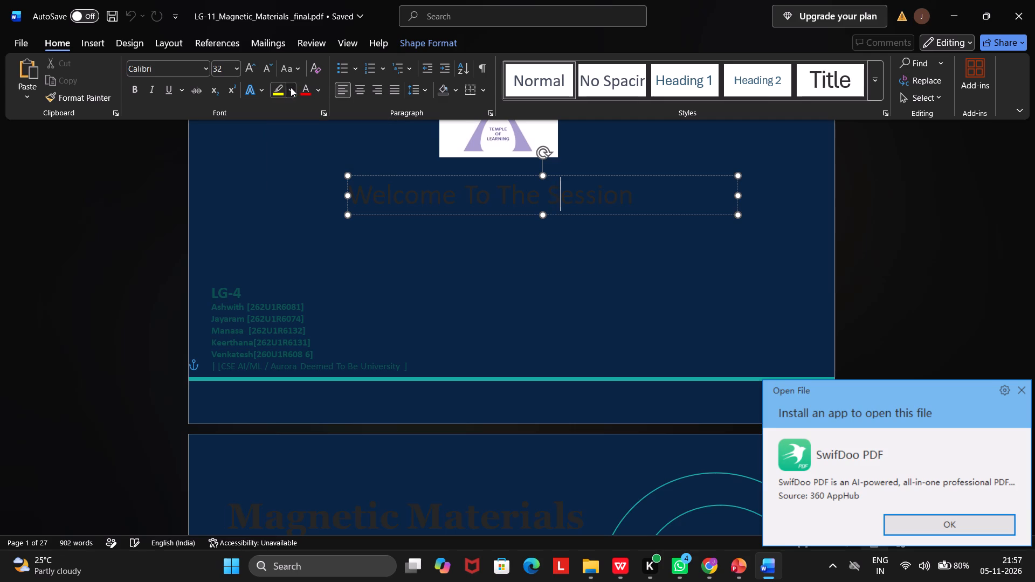
{"action": "left_click", "coordinate": [337, 176]}
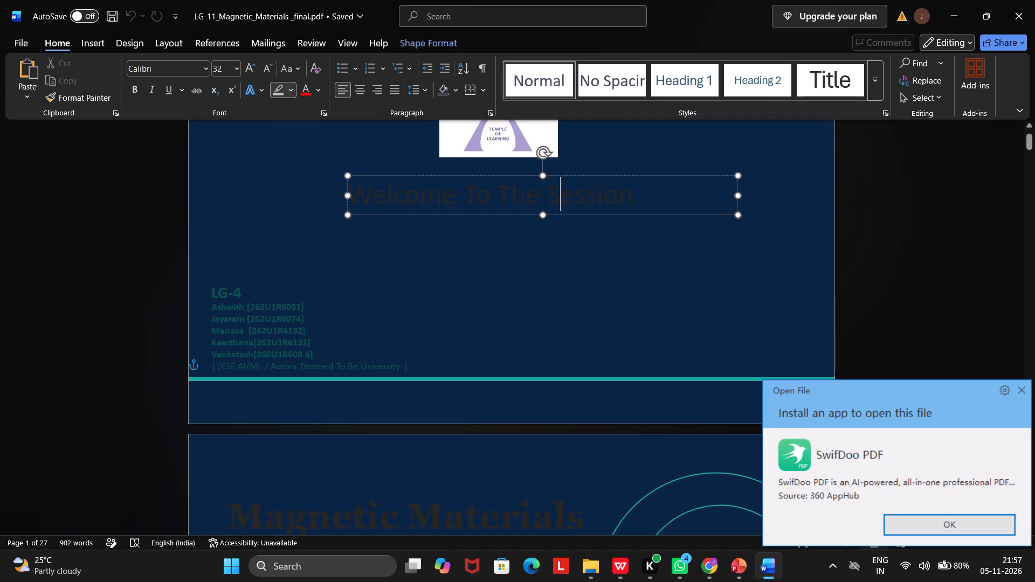
{"action": "left_click", "coordinate": [293, 90]}
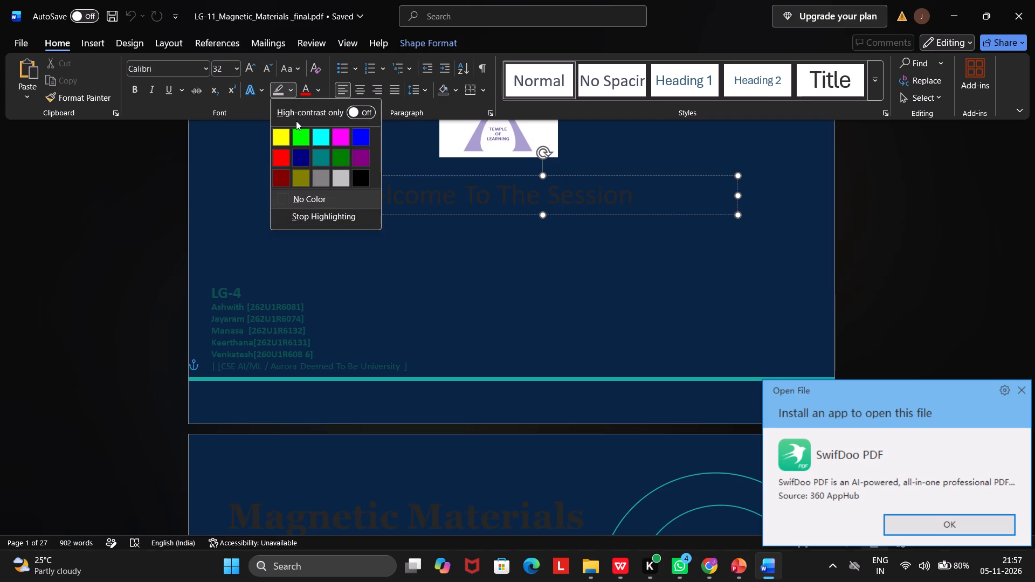
{"action": "left_click", "coordinate": [319, 138]}
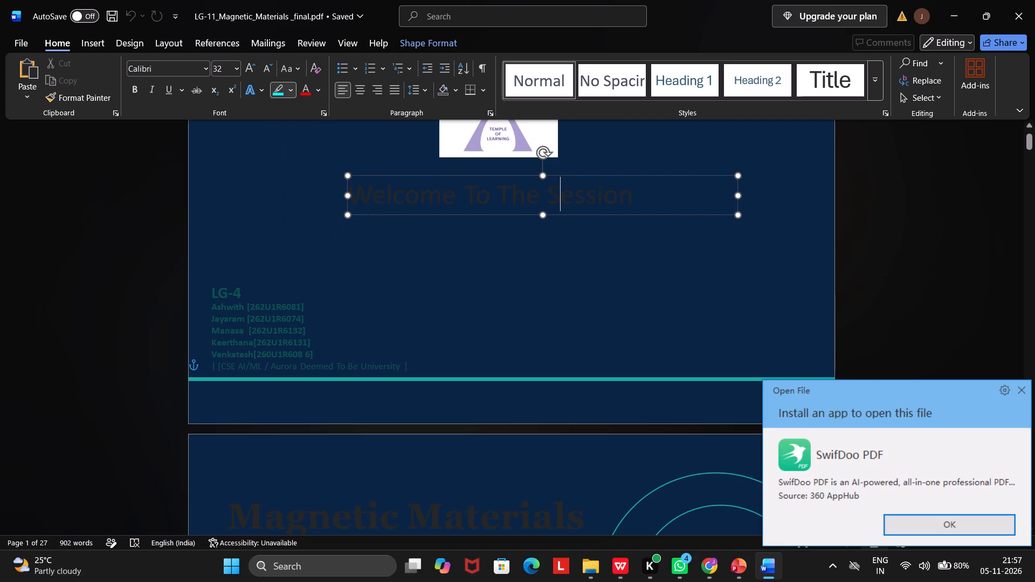
{"action": "left_click", "coordinate": [314, 94]}
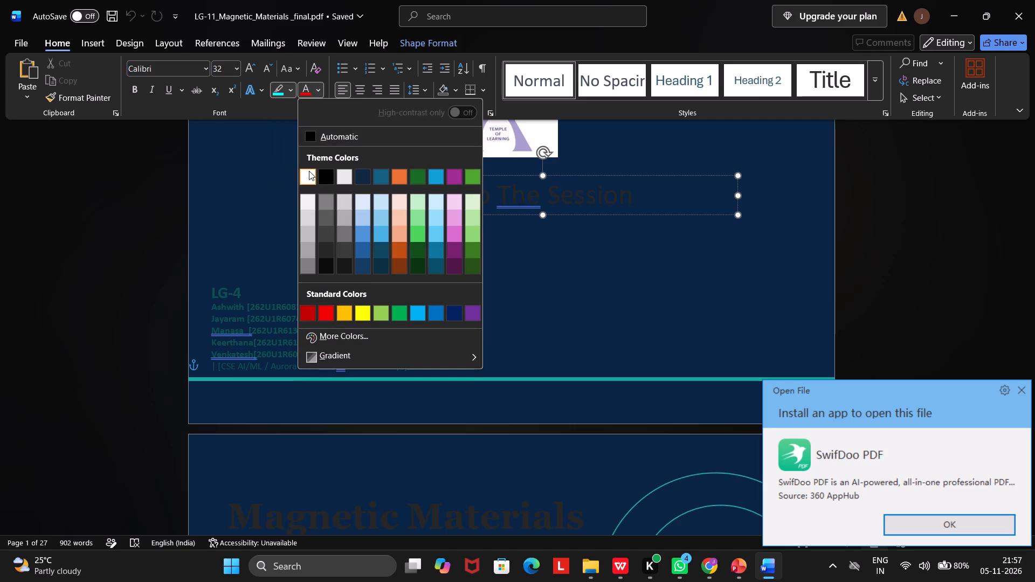
{"action": "left_click", "coordinate": [309, 171]}
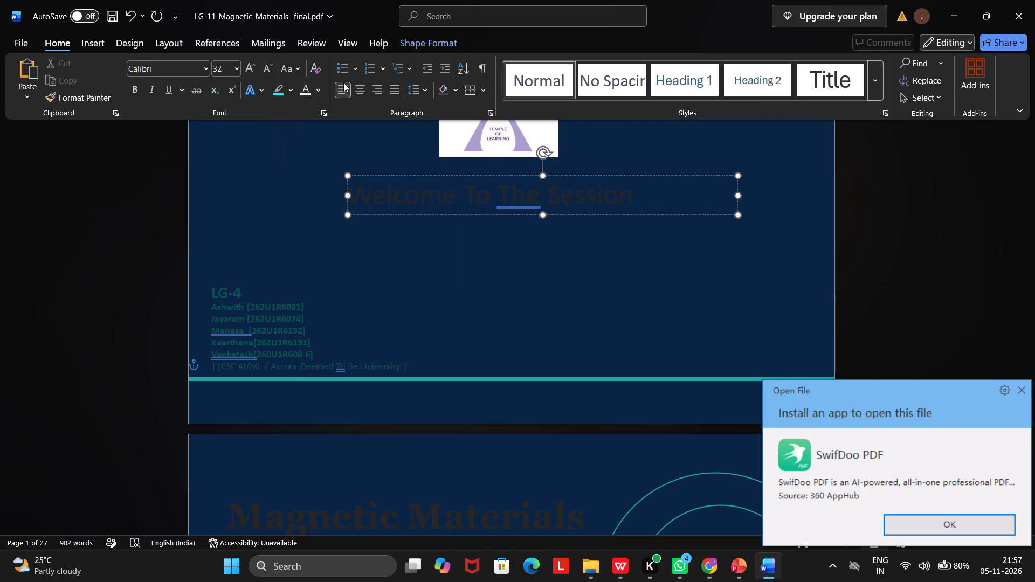
{"action": "scroll", "coordinate": [249, 278], "scroll_direction": "right", "scroll_amount": 18}
{"action": "scroll", "coordinate": [1, 281], "scroll_direction": "right", "scroll_amount": 12}
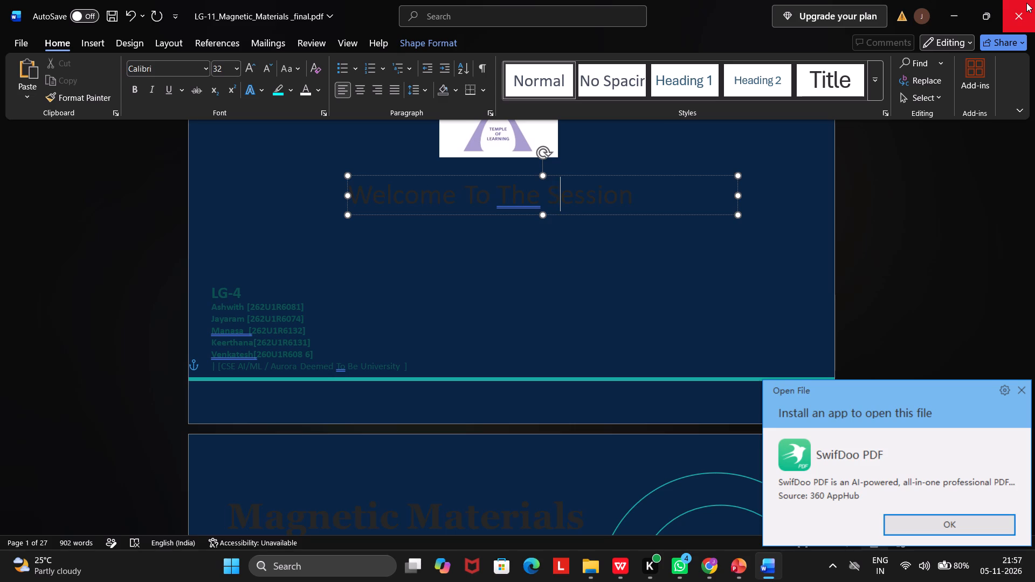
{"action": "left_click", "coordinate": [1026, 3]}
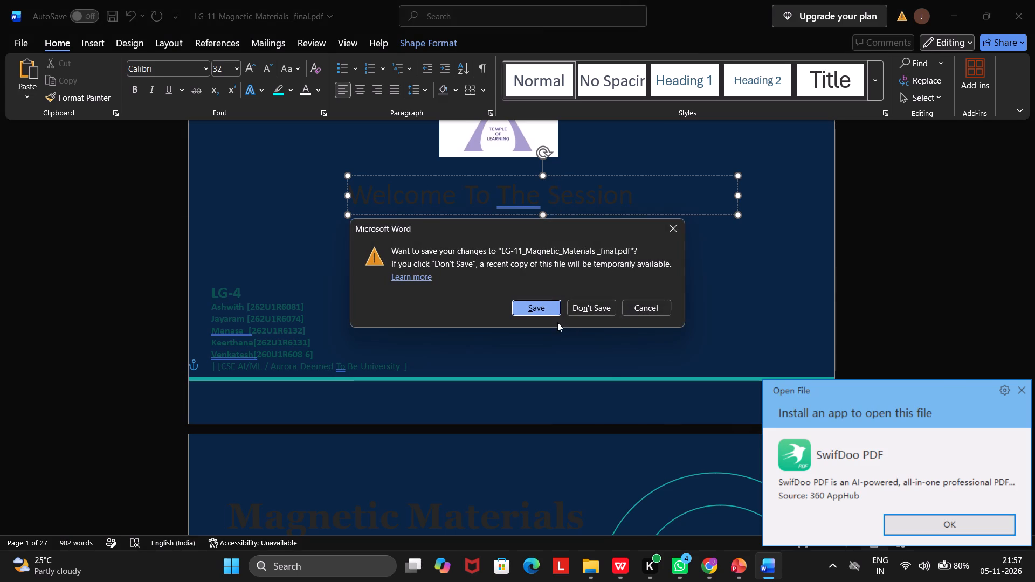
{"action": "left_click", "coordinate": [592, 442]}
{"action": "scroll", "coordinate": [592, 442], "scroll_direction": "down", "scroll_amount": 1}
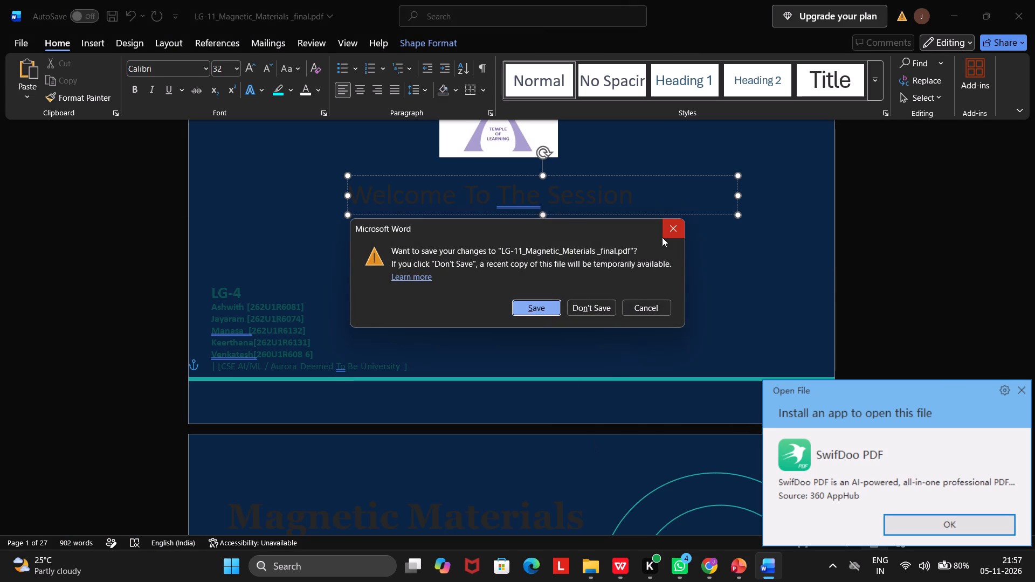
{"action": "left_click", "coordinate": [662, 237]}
Examine how the Agenda and Basic Terms pages were converted in the Word document.
{"action": "scroll", "coordinate": [574, 373], "scroll_direction": "down", "scroll_amount": 6}
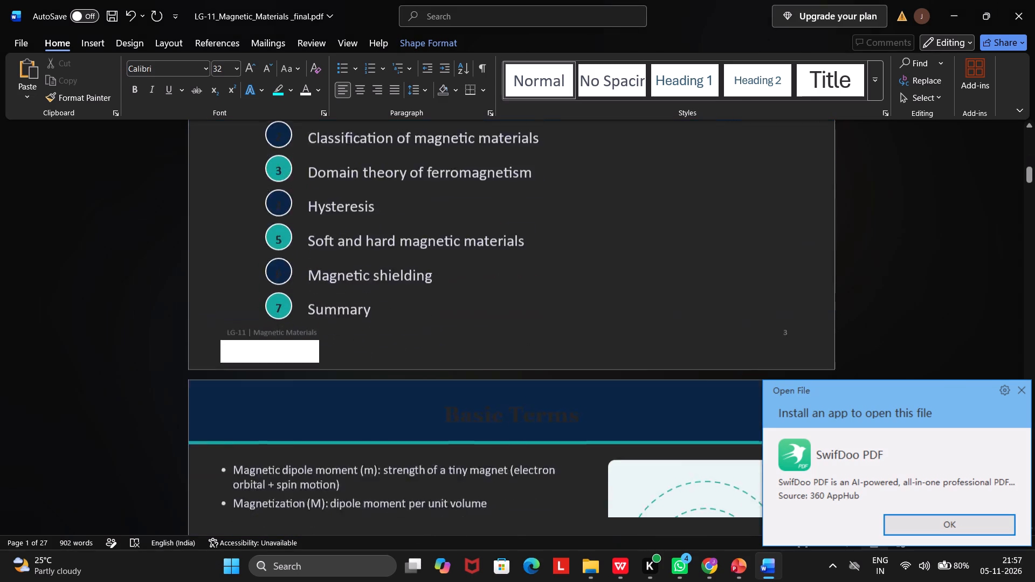
{"action": "scroll", "coordinate": [574, 373], "scroll_direction": "down", "scroll_amount": 1}
{"action": "scroll", "coordinate": [574, 373], "scroll_direction": "up", "scroll_amount": 2}
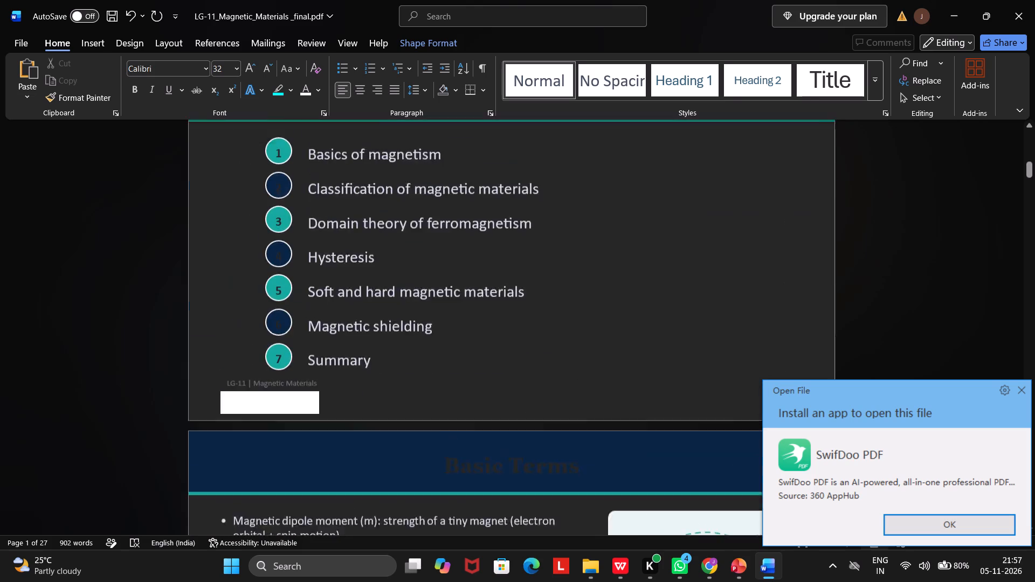
{"action": "scroll", "coordinate": [574, 373], "scroll_direction": "up", "scroll_amount": 1}
{"action": "scroll", "coordinate": [574, 373], "scroll_direction": "down", "scroll_amount": 5}
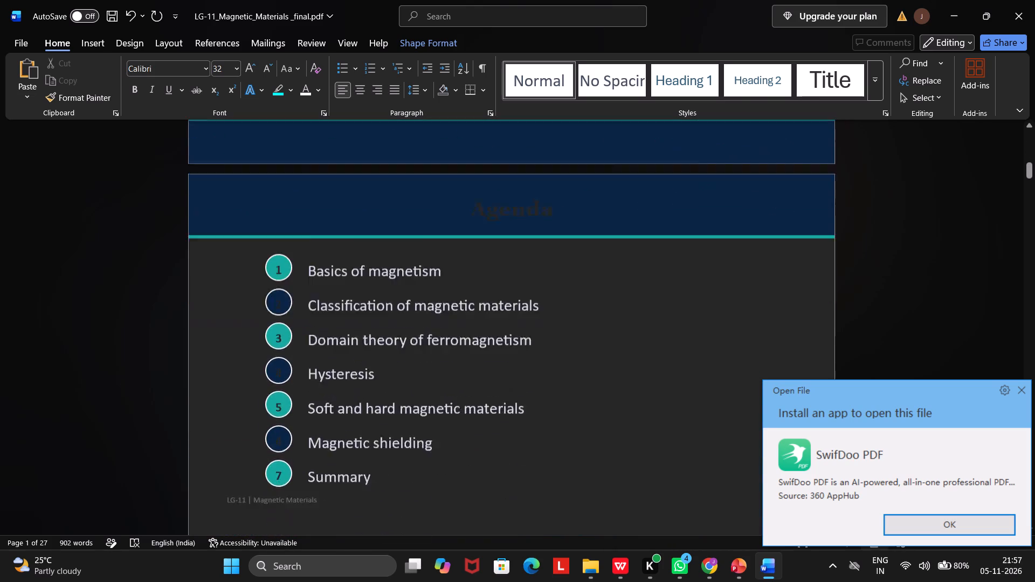
{"action": "scroll", "coordinate": [574, 373], "scroll_direction": "down", "scroll_amount": 1}
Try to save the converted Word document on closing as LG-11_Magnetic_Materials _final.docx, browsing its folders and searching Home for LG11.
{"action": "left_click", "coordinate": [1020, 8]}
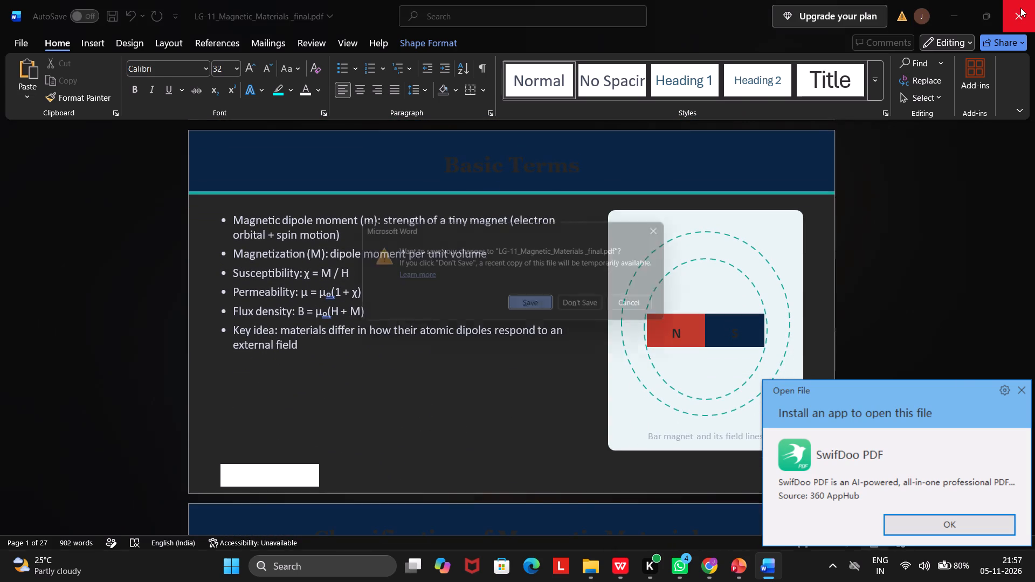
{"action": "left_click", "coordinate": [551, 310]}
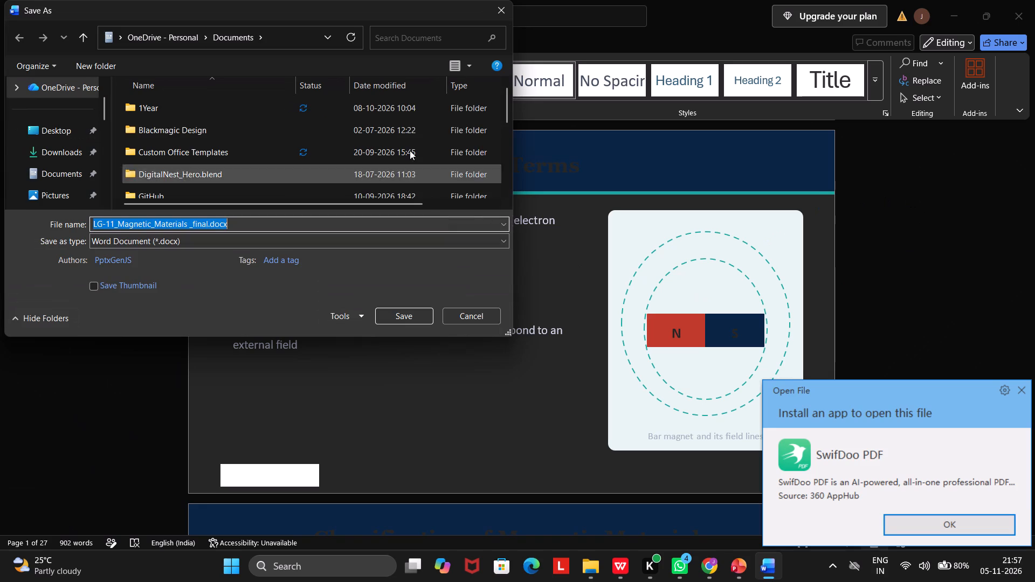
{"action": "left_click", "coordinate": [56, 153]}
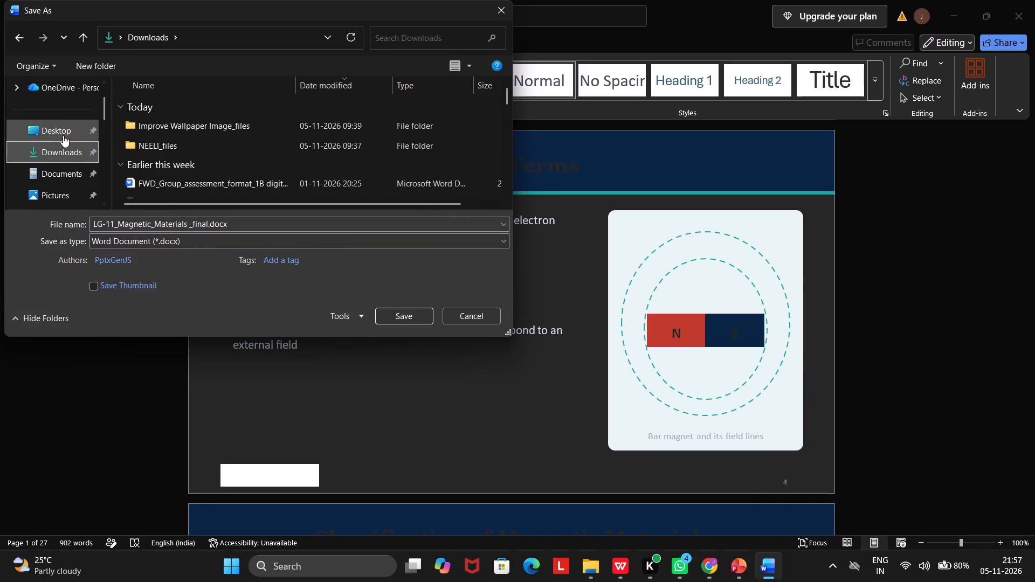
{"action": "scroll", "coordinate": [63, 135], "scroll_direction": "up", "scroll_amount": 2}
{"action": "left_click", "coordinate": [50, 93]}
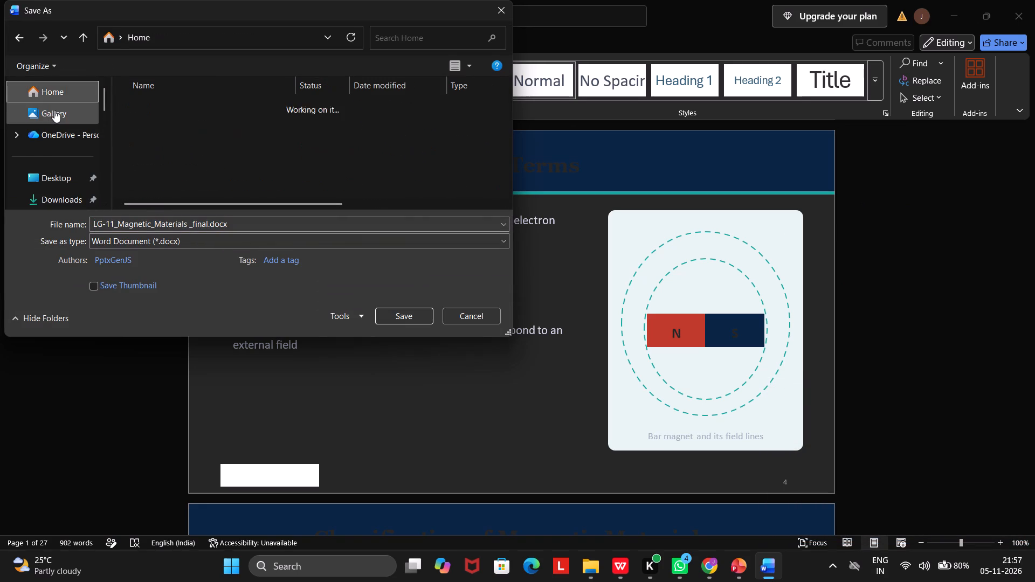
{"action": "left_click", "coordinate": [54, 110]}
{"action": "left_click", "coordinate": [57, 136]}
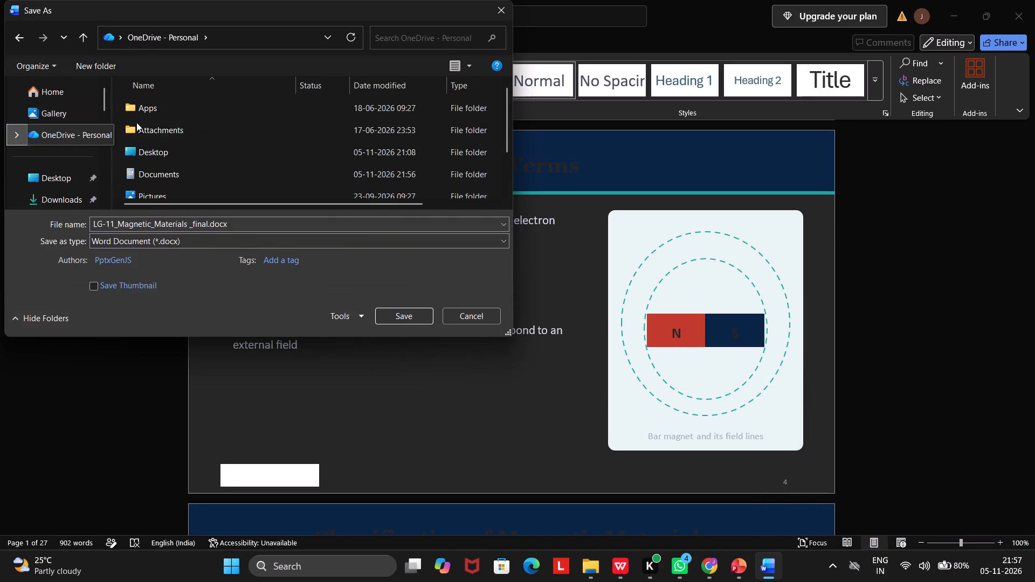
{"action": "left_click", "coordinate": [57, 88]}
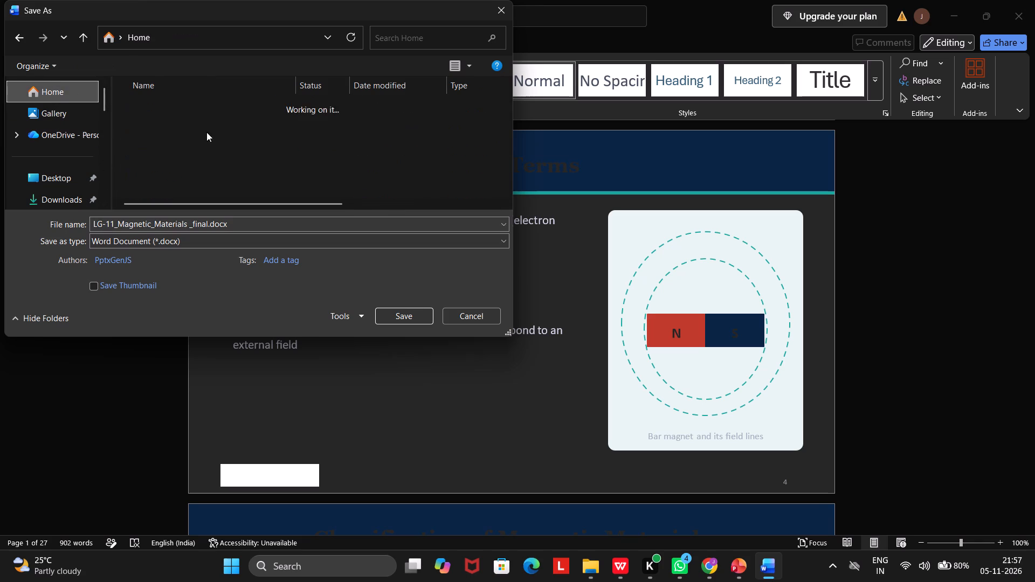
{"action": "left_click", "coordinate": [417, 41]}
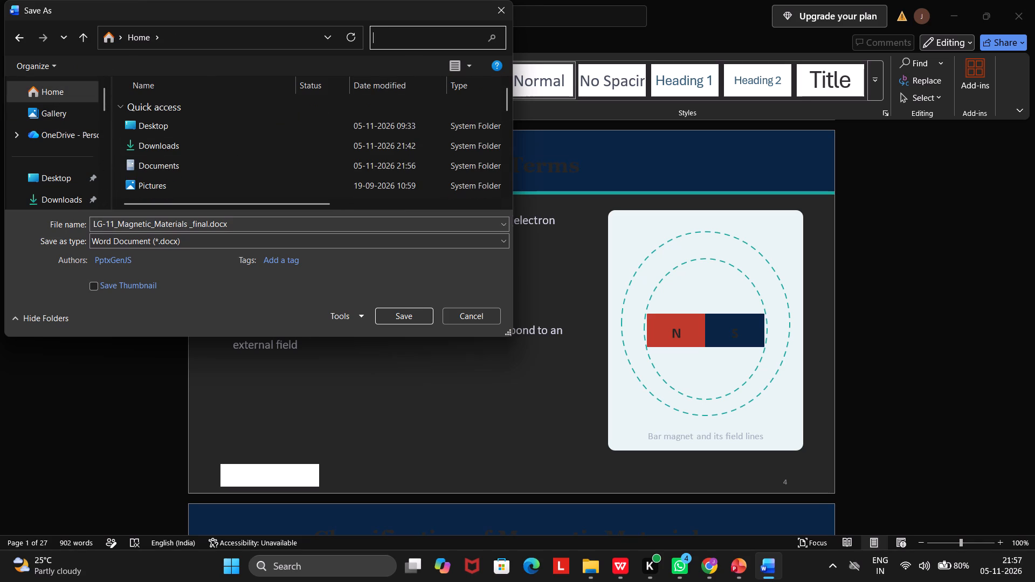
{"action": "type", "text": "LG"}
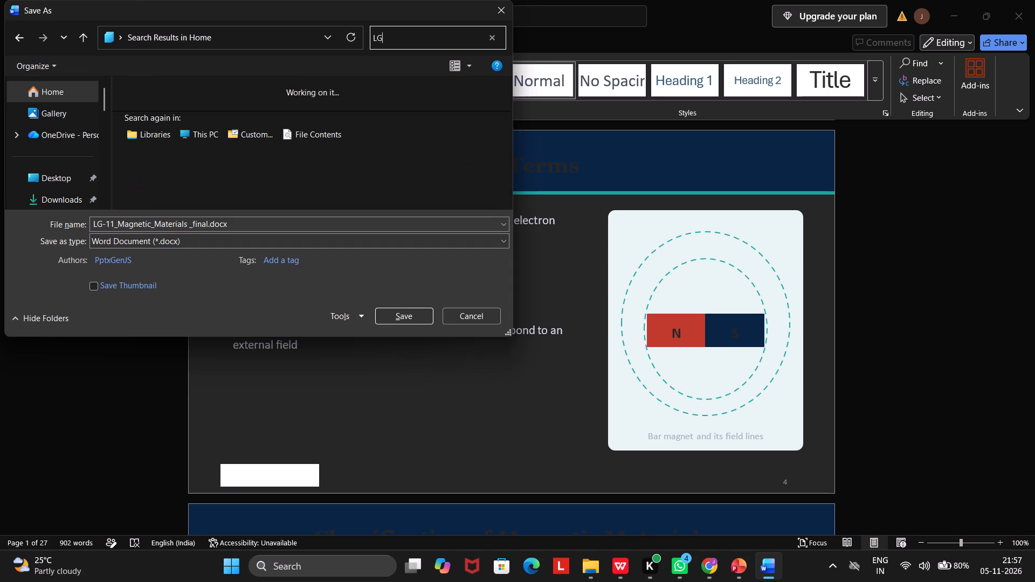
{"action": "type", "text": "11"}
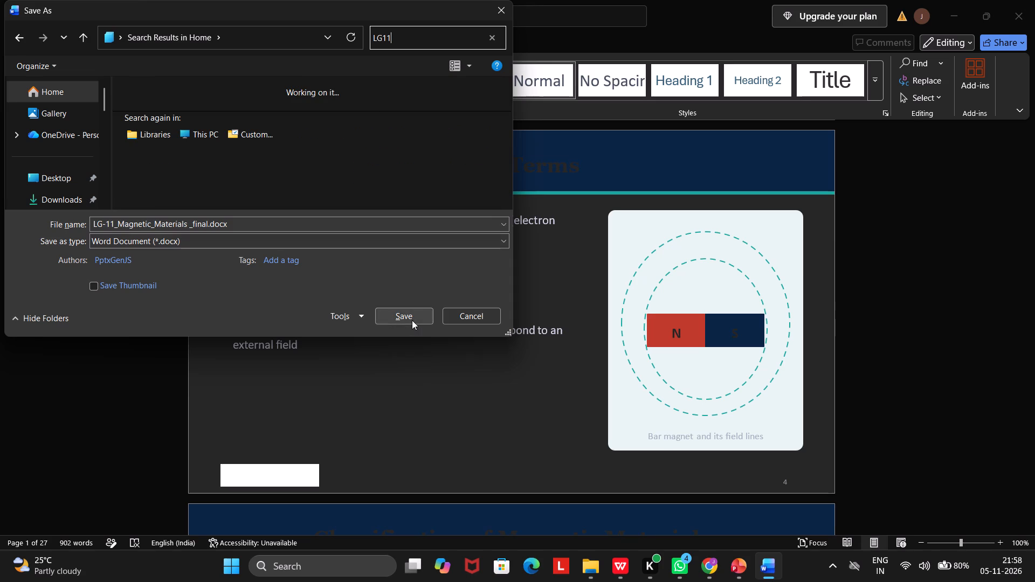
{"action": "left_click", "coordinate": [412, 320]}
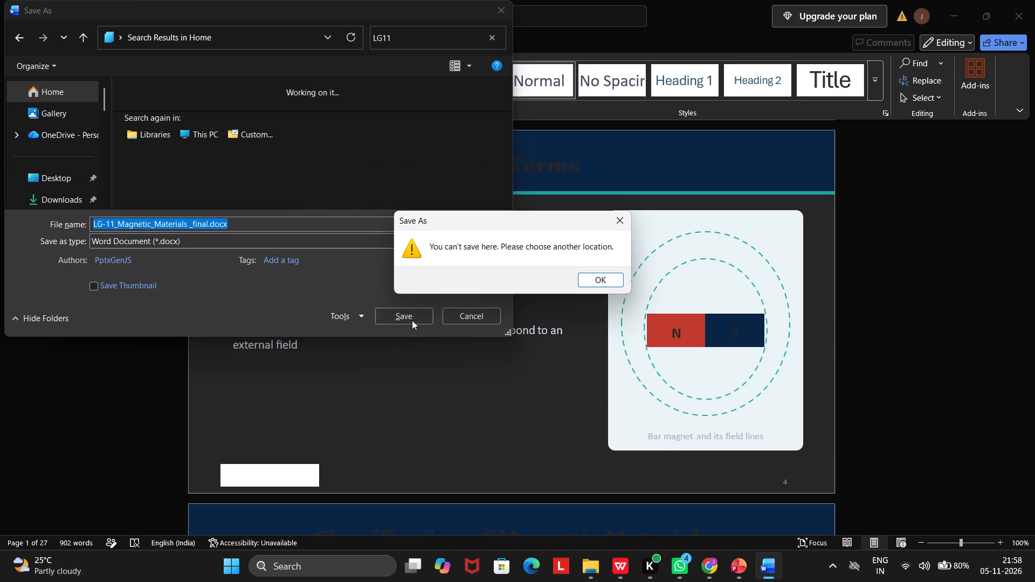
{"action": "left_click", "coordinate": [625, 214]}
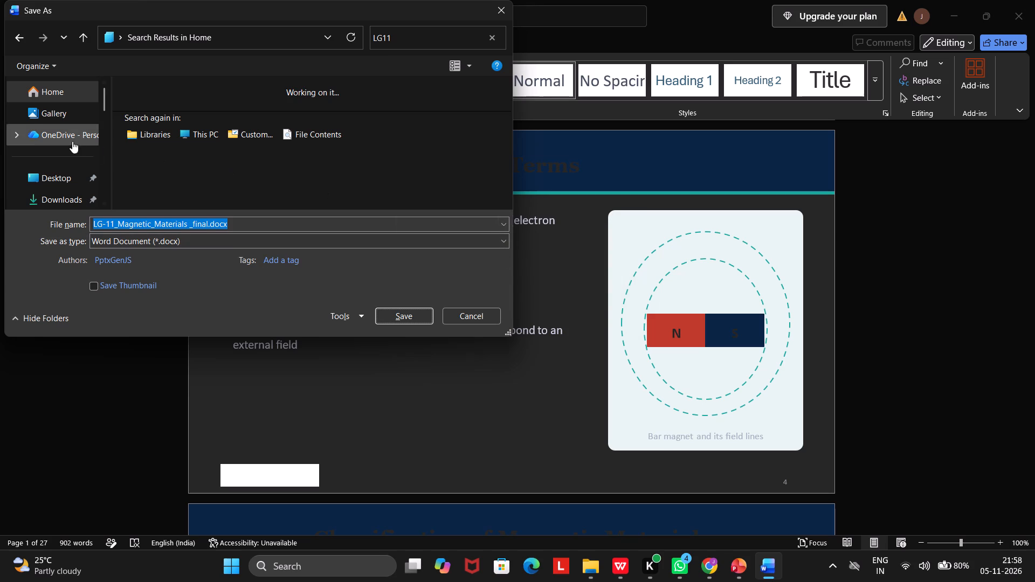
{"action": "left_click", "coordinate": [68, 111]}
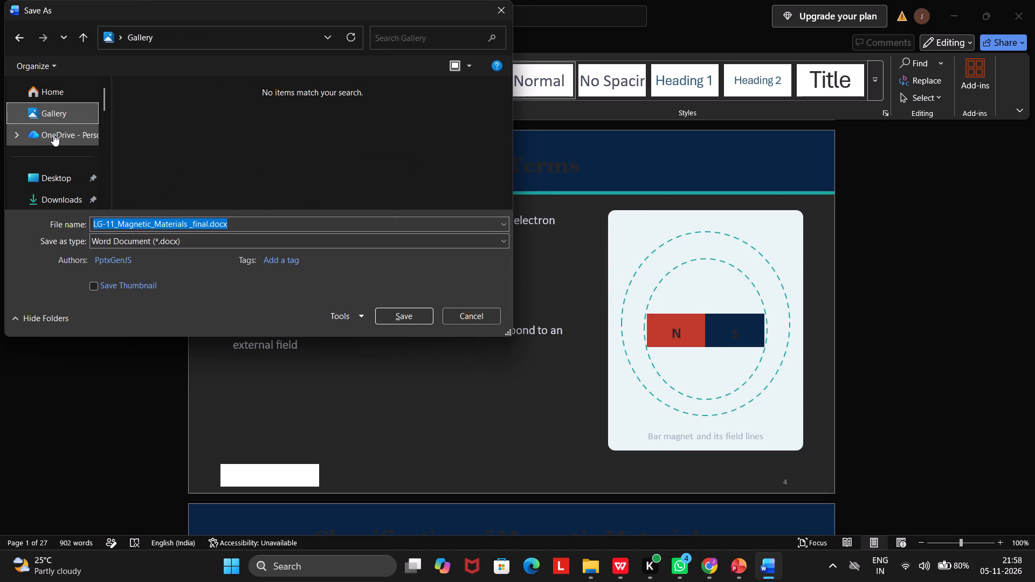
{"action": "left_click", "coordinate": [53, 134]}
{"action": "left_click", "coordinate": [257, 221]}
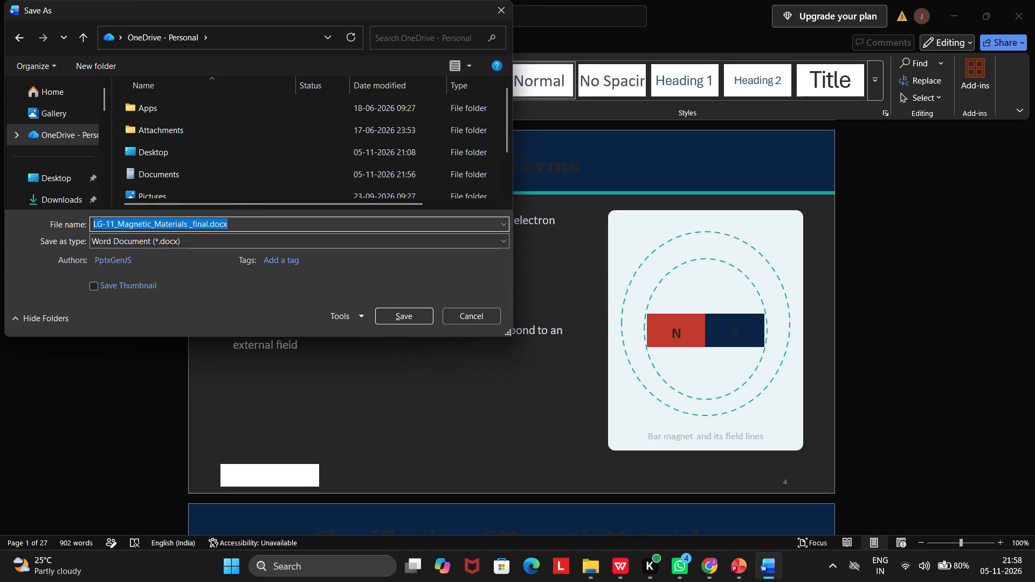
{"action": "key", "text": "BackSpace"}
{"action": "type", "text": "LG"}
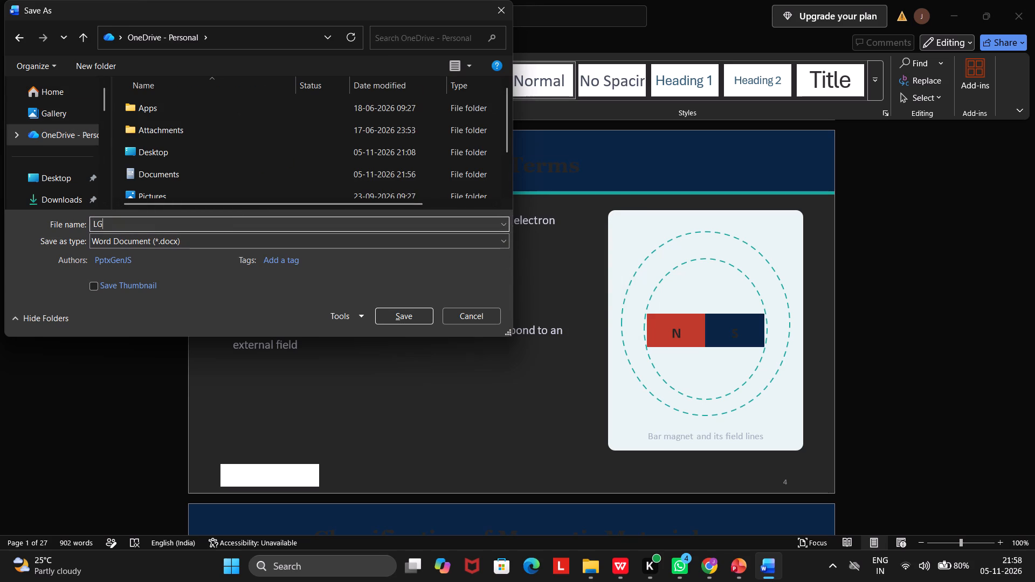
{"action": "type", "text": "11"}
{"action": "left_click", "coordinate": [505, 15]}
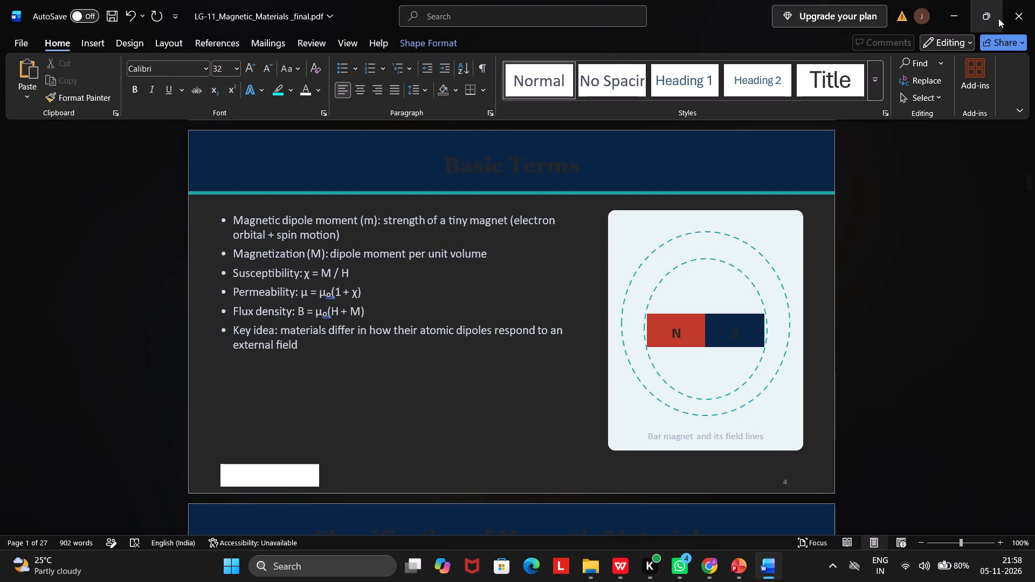
Leave Word for the PowerPoint presentation and return to its opening welcome slide.
{"action": "left_click", "coordinate": [939, 9]}
{"action": "scroll", "coordinate": [836, 253], "scroll_direction": "up", "scroll_amount": 1}
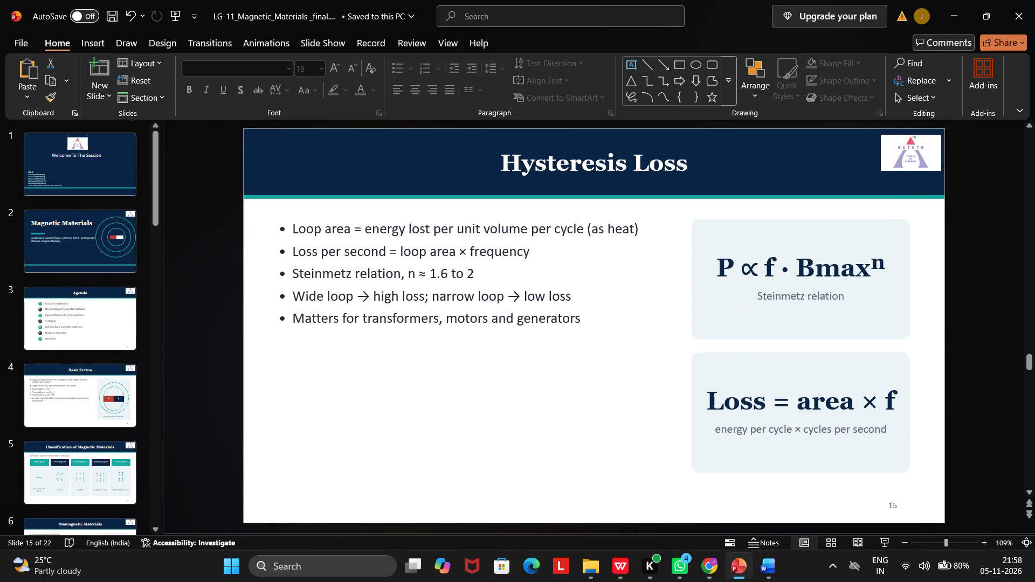
{"action": "scroll", "coordinate": [836, 253], "scroll_direction": "up", "scroll_amount": 14}
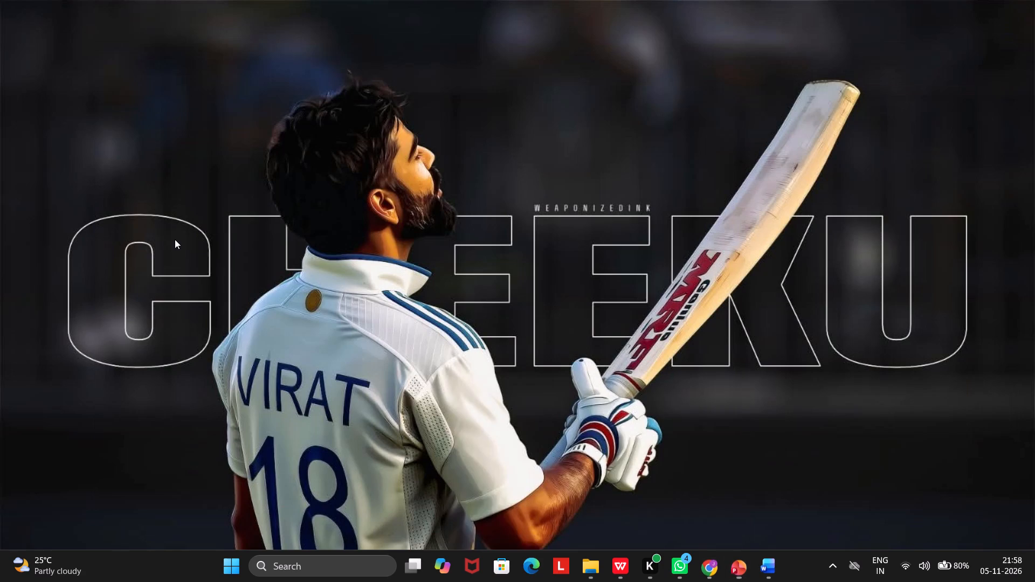
Open Combined_Magnetism_Slides_Reordered.pdf from the Downloads folder, check its welcome page and close it.
{"action": "left_click", "coordinate": [579, 562]}
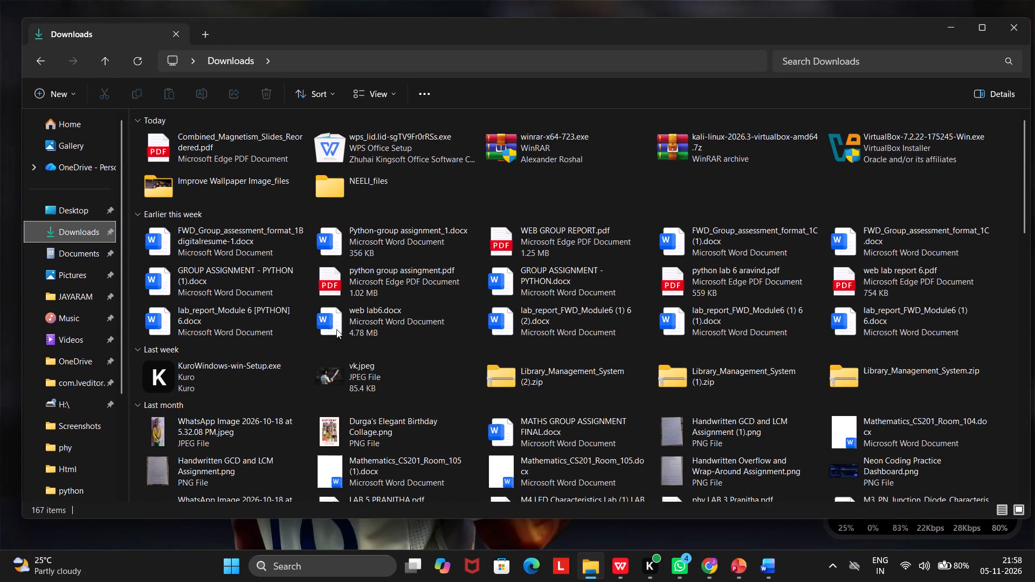
{"action": "scroll", "coordinate": [182, 160], "scroll_direction": "up", "scroll_amount": 1}
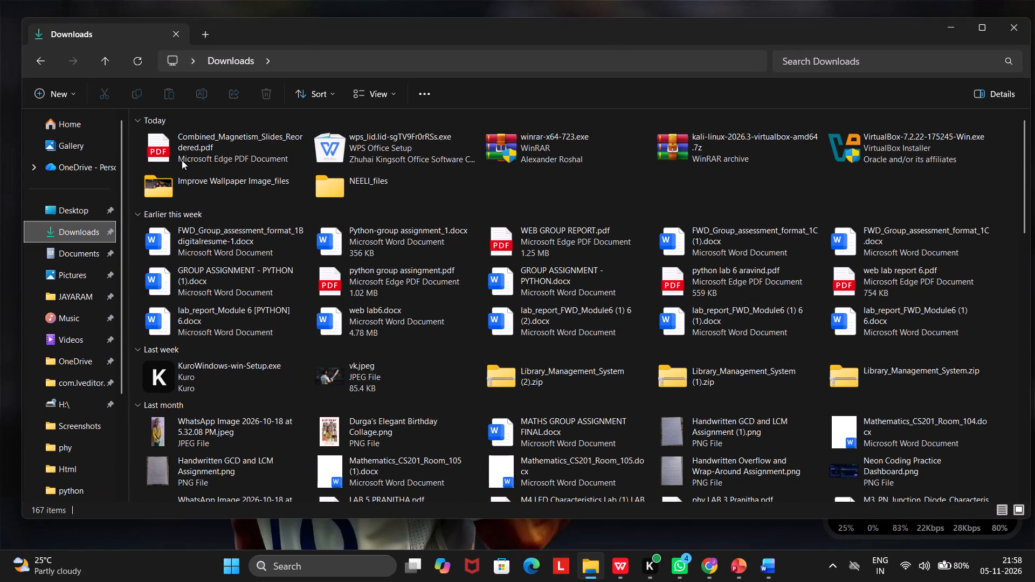
{"action": "double_click", "coordinate": [182, 160]}
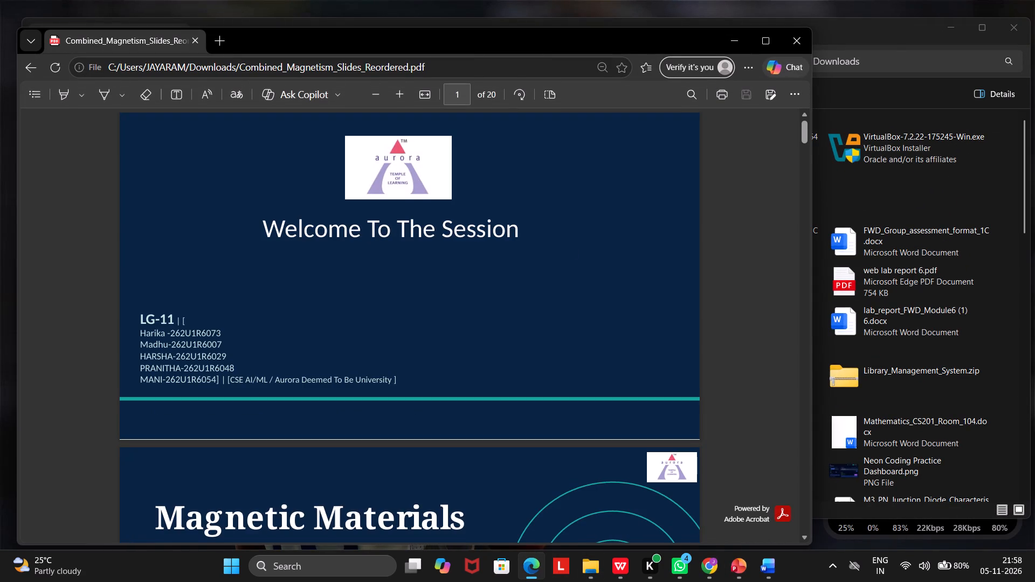
{"action": "scroll", "coordinate": [386, 246], "scroll_direction": "down", "scroll_amount": 1}
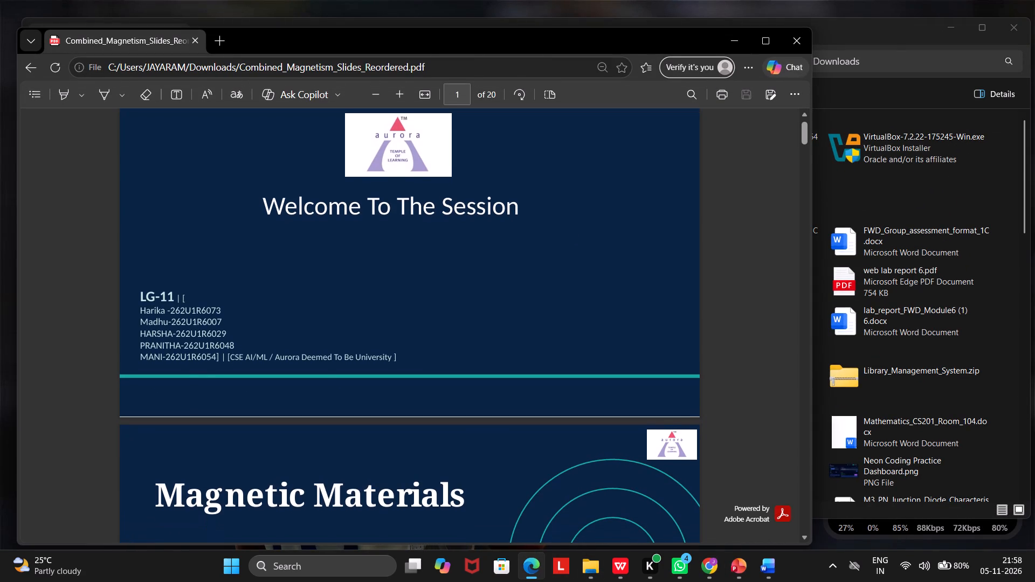
{"action": "scroll", "coordinate": [386, 246], "scroll_direction": "down", "scroll_amount": 1}
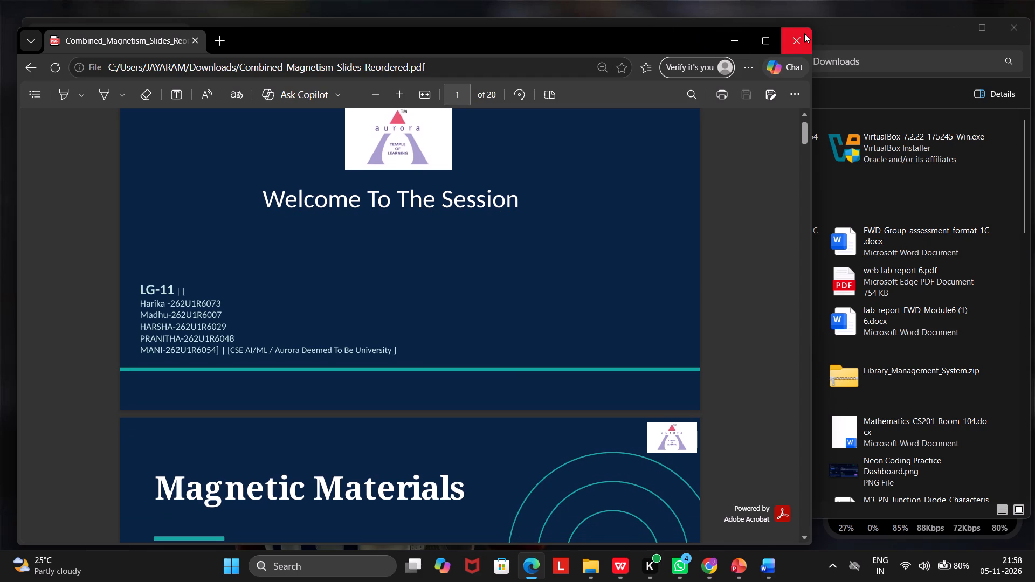
{"action": "left_click", "coordinate": [804, 33]}
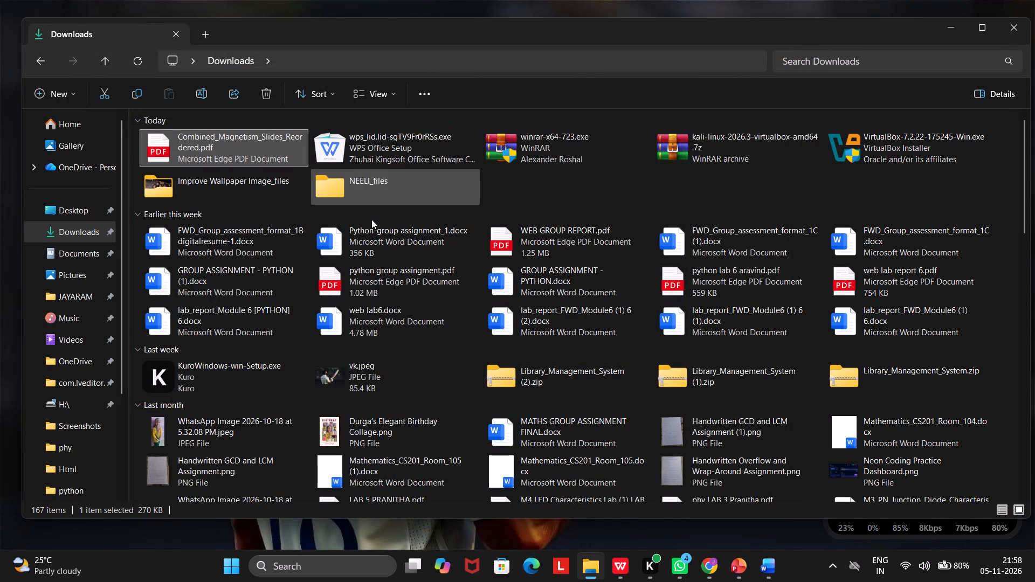
Switch back to PowerPoint and save the edited Magnetic Materials presentation under its current name.
{"action": "left_click", "coordinate": [736, 565]}
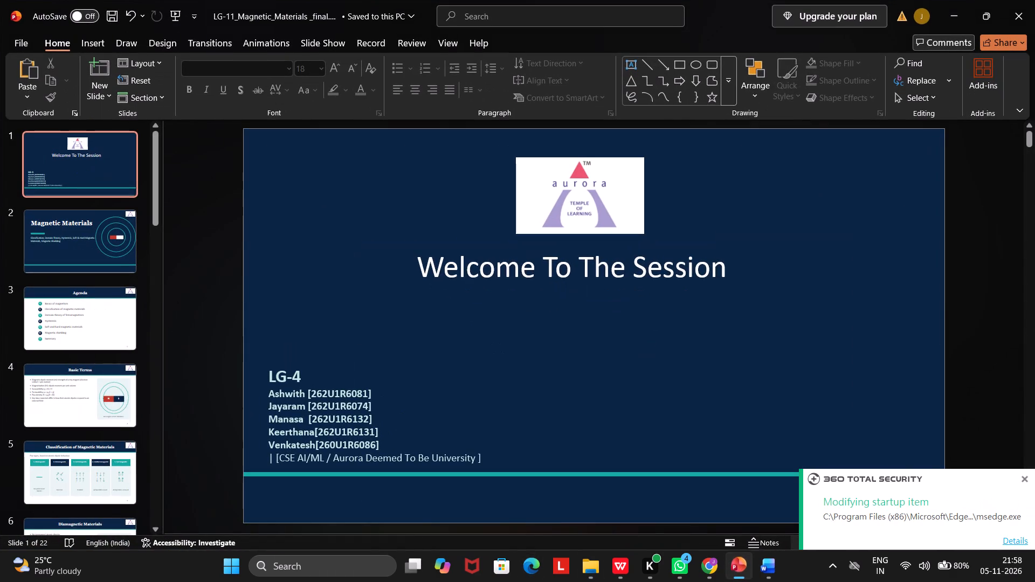
{"action": "left_click", "coordinate": [19, 36]}
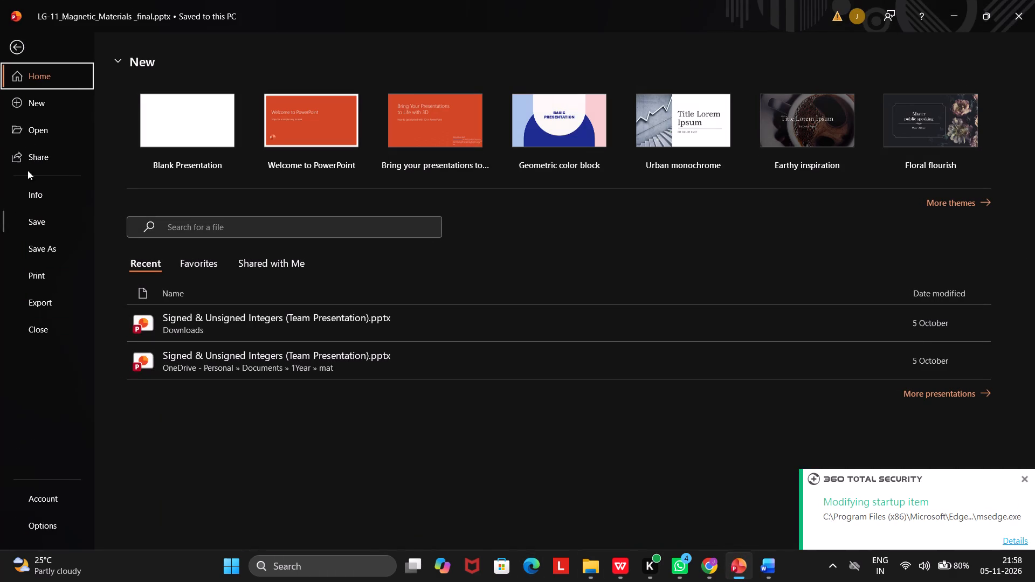
{"action": "left_click", "coordinate": [60, 229]}
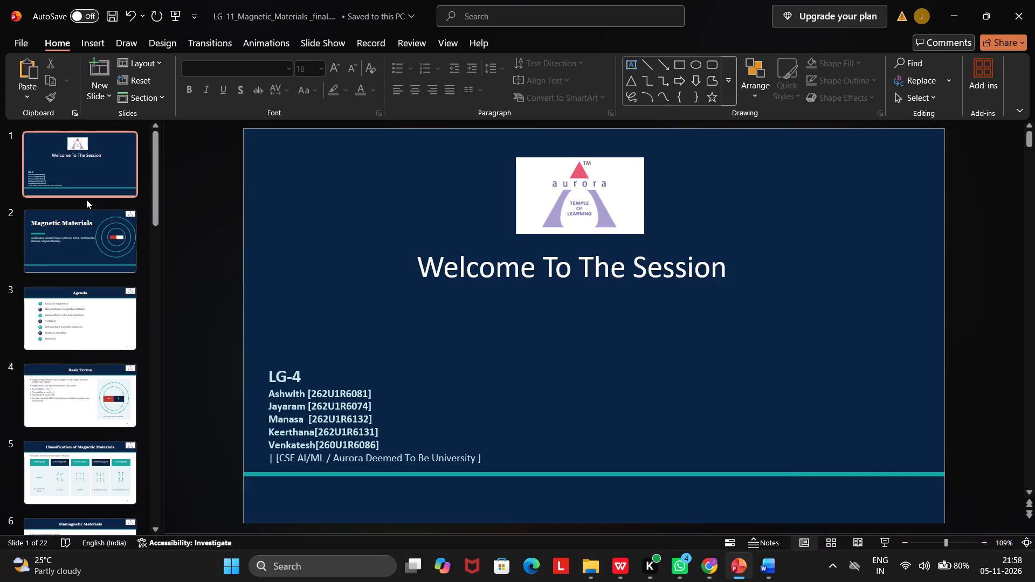
Start saving a copy of the presentation and name the file LG-4 PHYSICS PPT.
{"action": "left_click", "coordinate": [19, 45]}
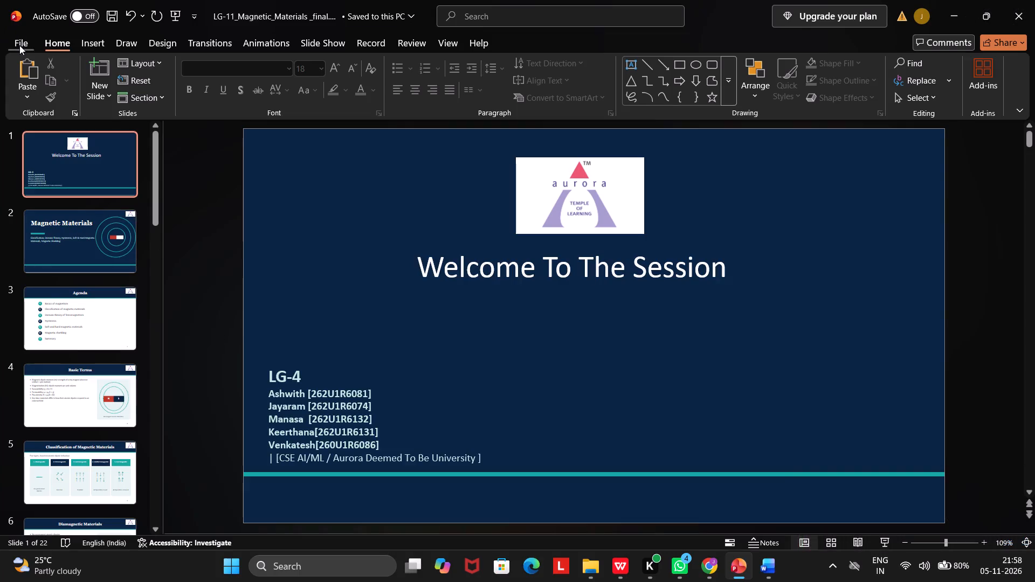
{"action": "left_click", "coordinate": [67, 244]}
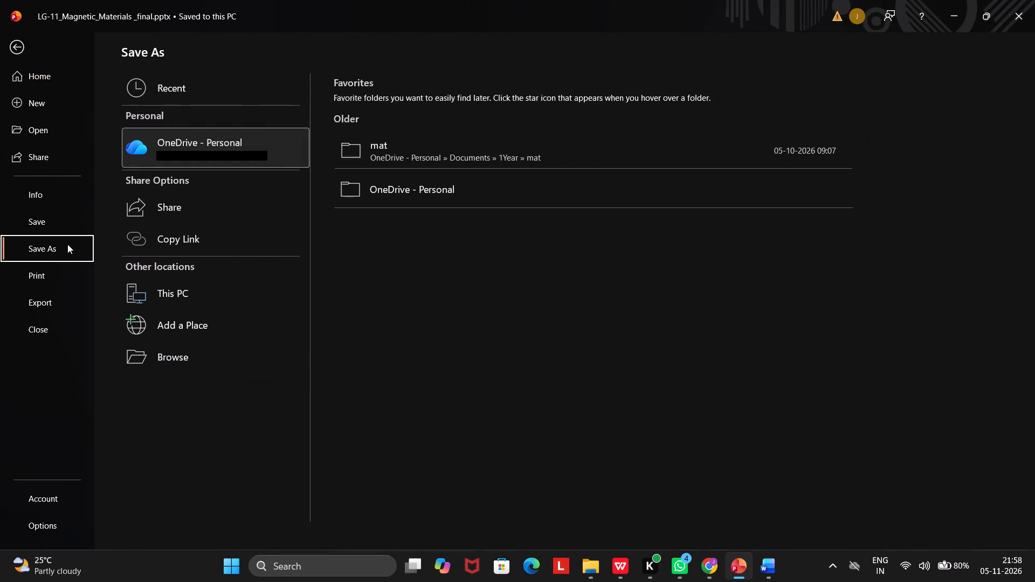
{"action": "left_click", "coordinate": [216, 344]}
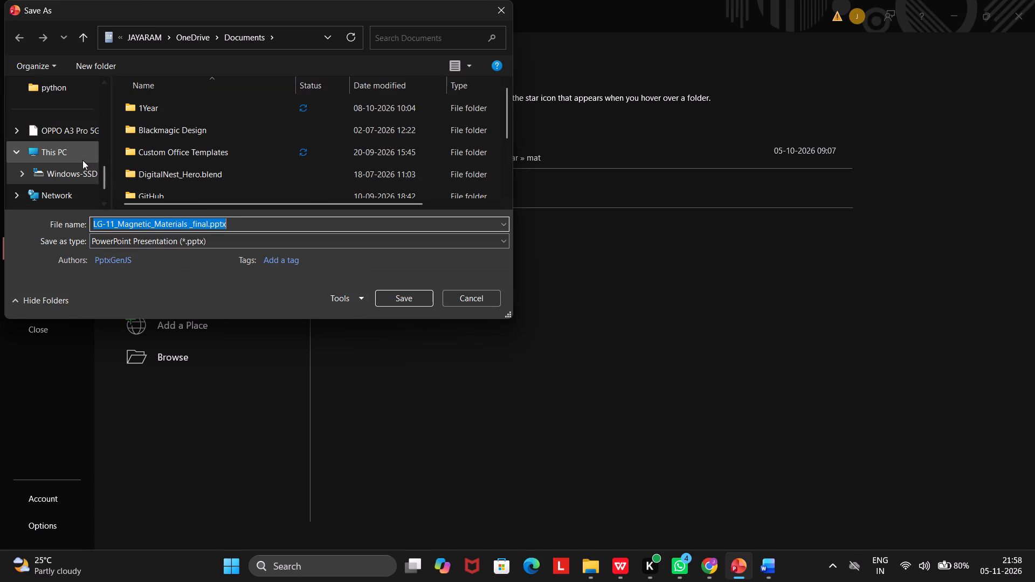
{"action": "scroll", "coordinate": [82, 160], "scroll_direction": "up", "scroll_amount": 1}
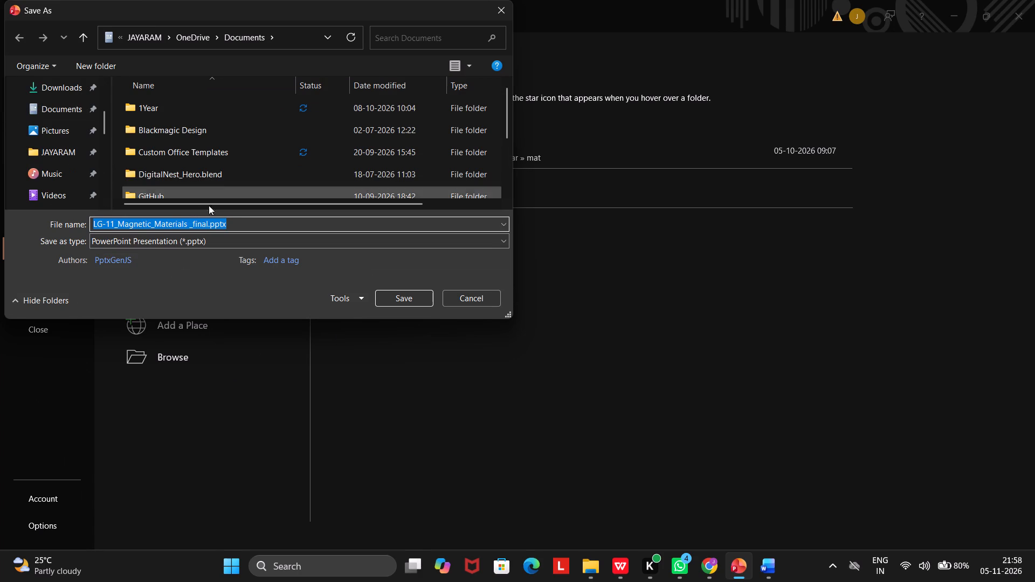
{"action": "left_click", "coordinate": [254, 227]}
{"action": "key", "text": "BackSpace"}
{"action": "key", "text": "BackSpace"}
{"action": "key", "text": "BackSpace"}
{"action": "key", "text": "BackSpace"}
{"action": "key", "text": "BackSpace"}
{"action": "key", "text": "BackSpace"}
{"action": "key", "text": "BackSpace"}
{"action": "key", "text": "BackSpace"}
{"action": "key", "text": "BackSpace"}
{"action": "key", "text": "BackSpace"}
{"action": "key", "text": "BackSpace"}
{"action": "key", "text": "BackSpace"}
{"action": "key", "text": "BackSpace"}
{"action": "key", "text": "BackSpace"}
{"action": "key", "text": "BackSpace"}
{"action": "key", "text": "BackSpace"}
{"action": "key", "text": "BackSpace"}
{"action": "key", "text": "BackSpace"}
{"action": "key", "text": "BackSpace"}
{"action": "key", "text": "BackSpace"}
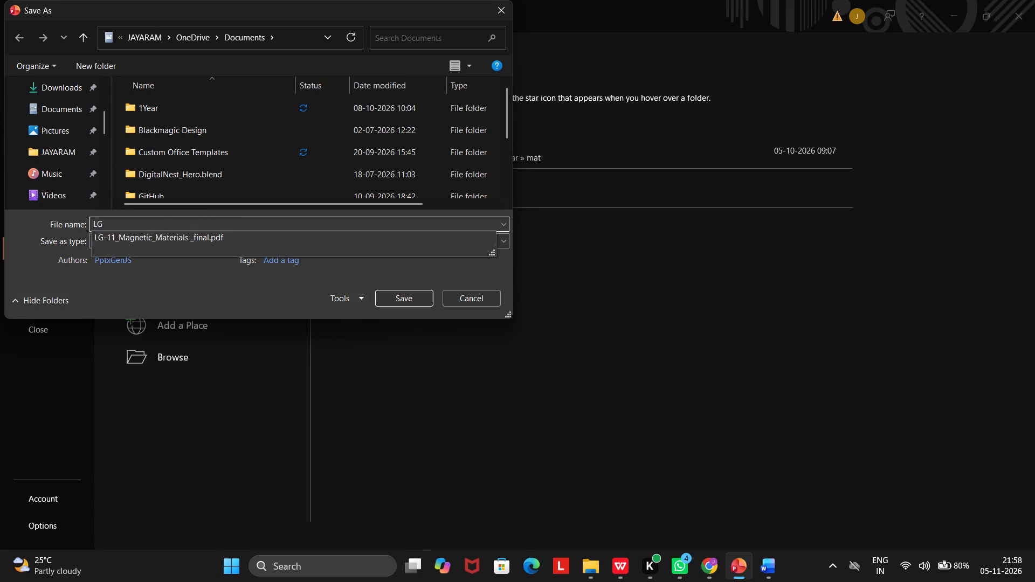
{"action": "type", "text": "-4"}
{"action": "key", "text": "space"}
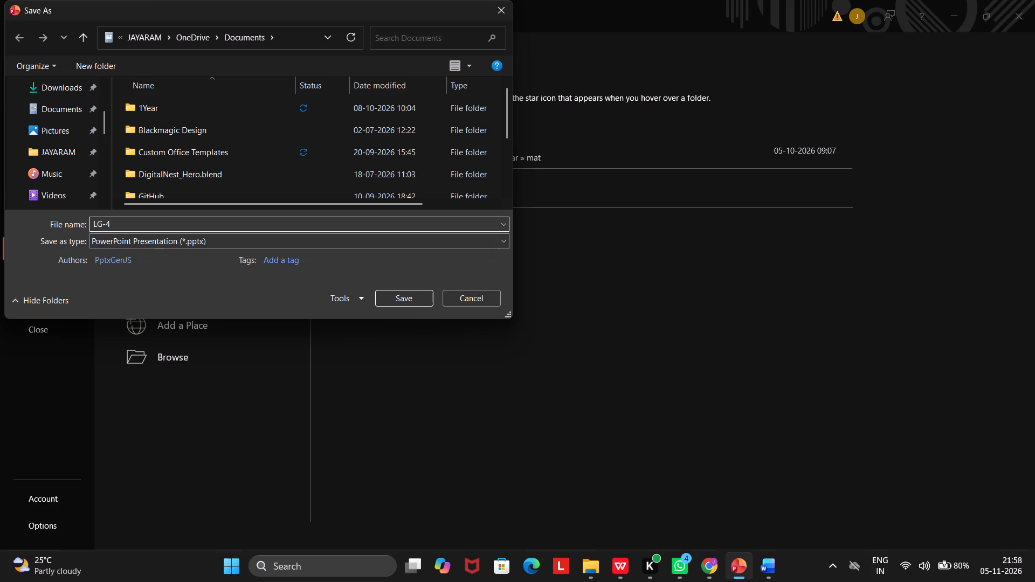
{"action": "type", "text": "PHYSICS PPT"}
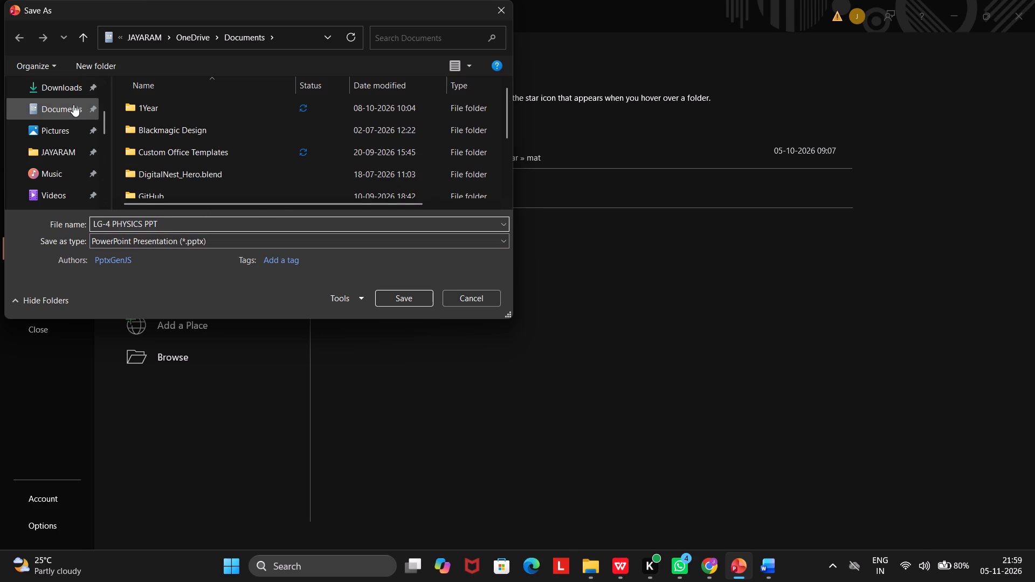
Save the copy as a PDF in the phy folder under Documents > 1Year.
{"action": "scroll", "coordinate": [65, 142], "scroll_direction": "down", "scroll_amount": 1}
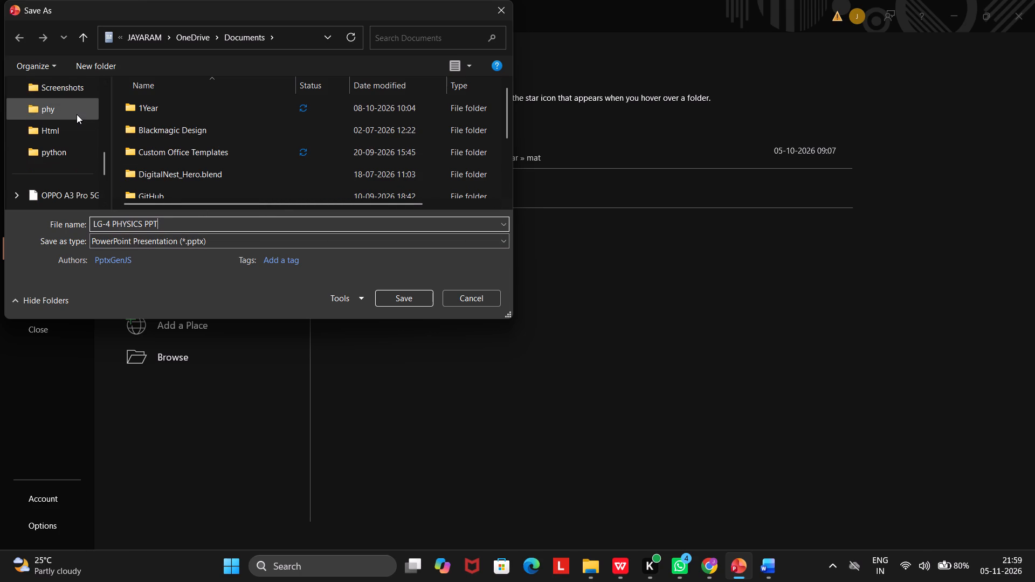
{"action": "double_click", "coordinate": [77, 114]}
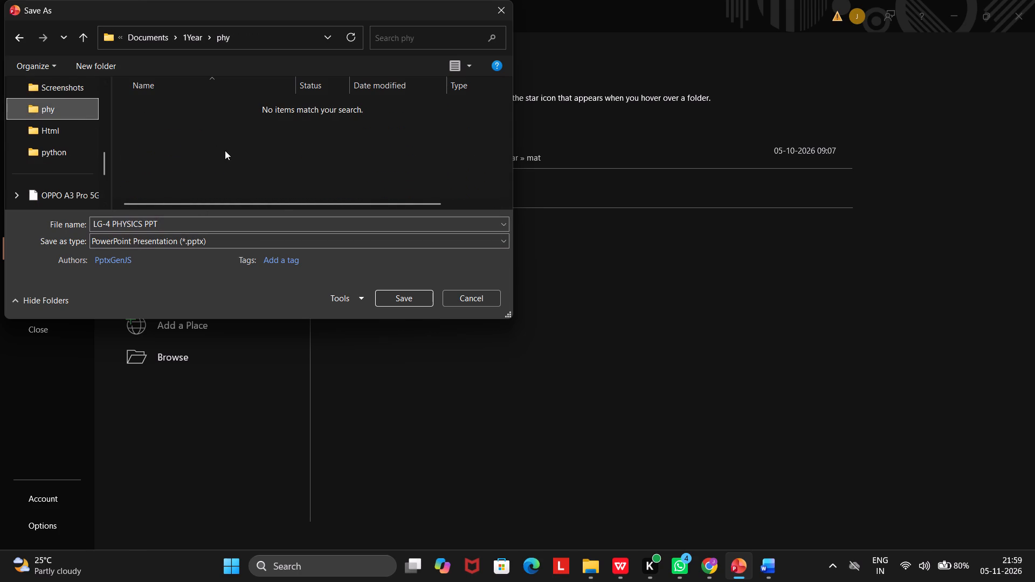
{"action": "left_click", "coordinate": [264, 243]}
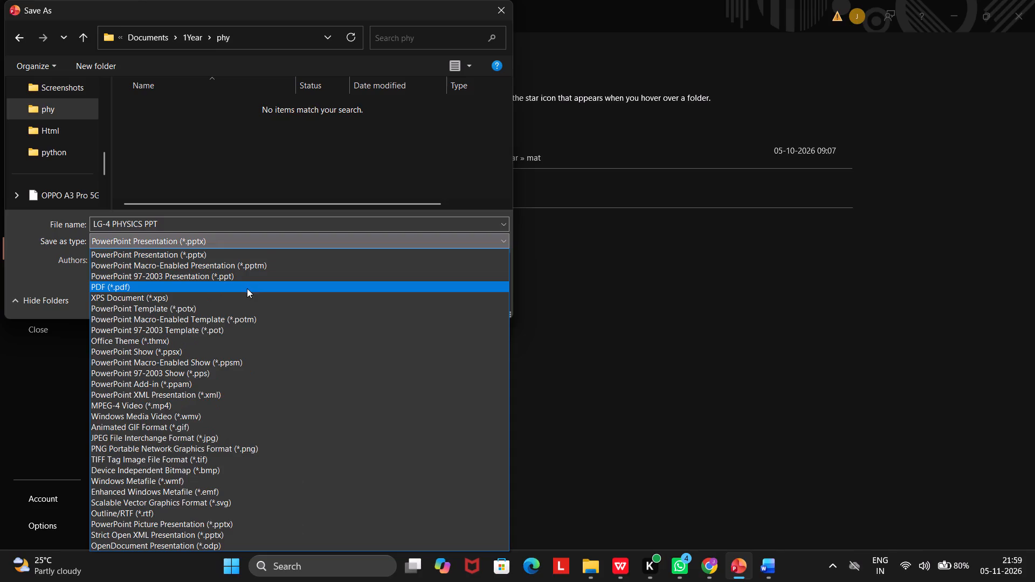
{"action": "left_click", "coordinate": [247, 284]}
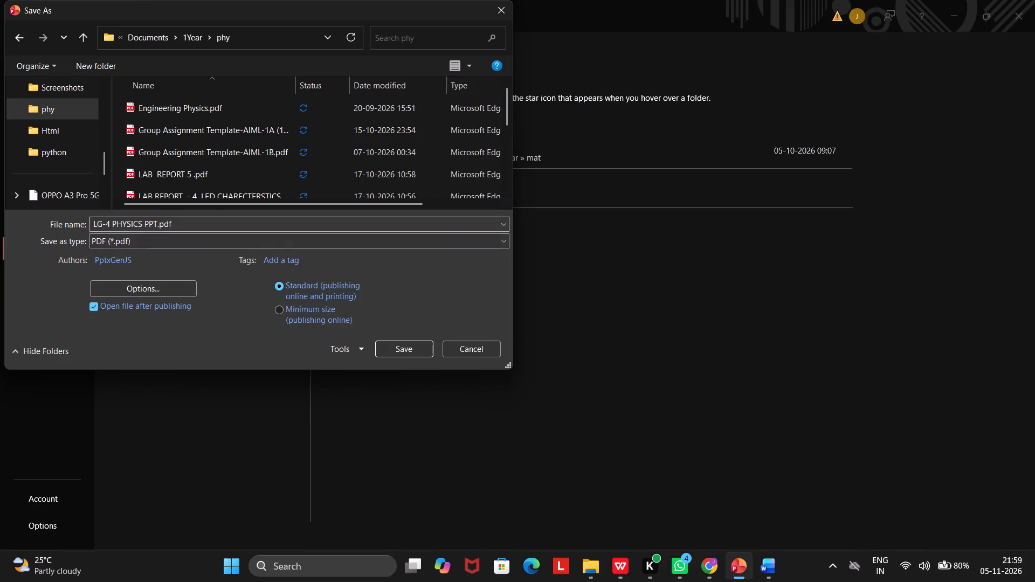
{"action": "left_click", "coordinate": [399, 349]}
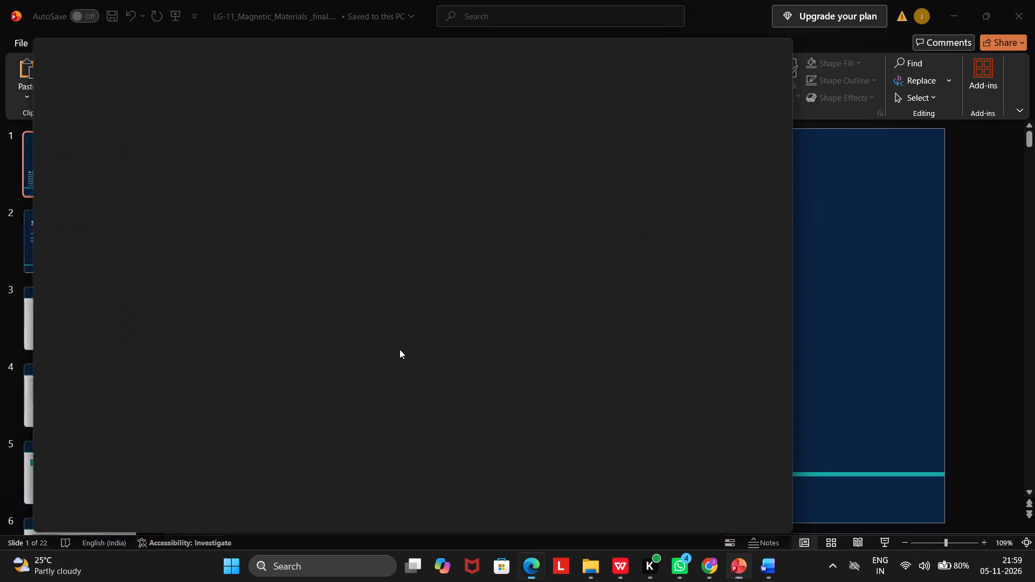
Check the welcome and title pages of LG-4 PHYSICS PPT.pdf in a maximised window and display it full screen.
{"action": "scroll", "coordinate": [399, 349], "scroll_direction": "down", "scroll_amount": 2}
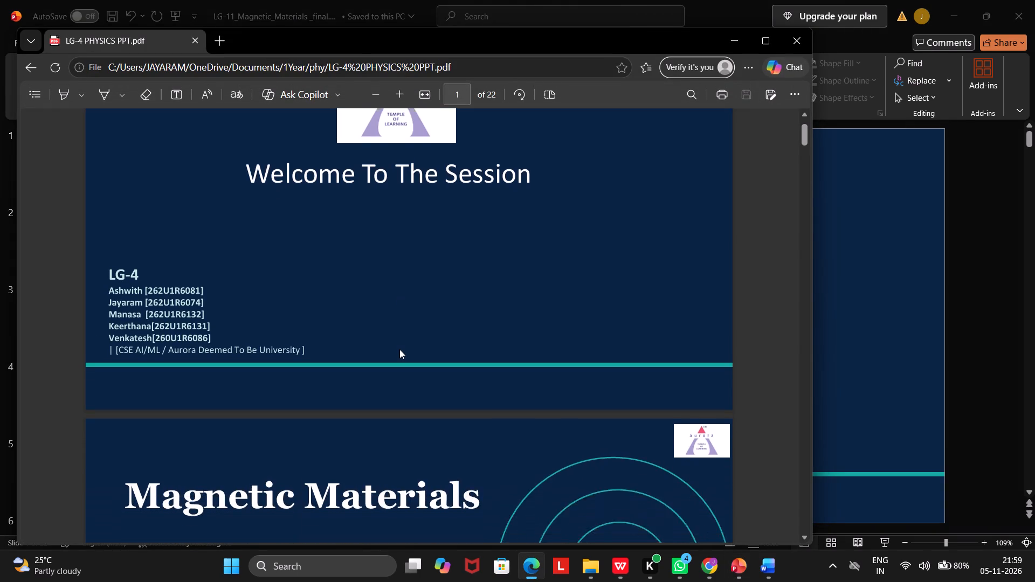
{"action": "scroll", "coordinate": [399, 349], "scroll_direction": "down", "scroll_amount": 2}
{"action": "scroll", "coordinate": [399, 349], "scroll_direction": "up", "scroll_amount": 4}
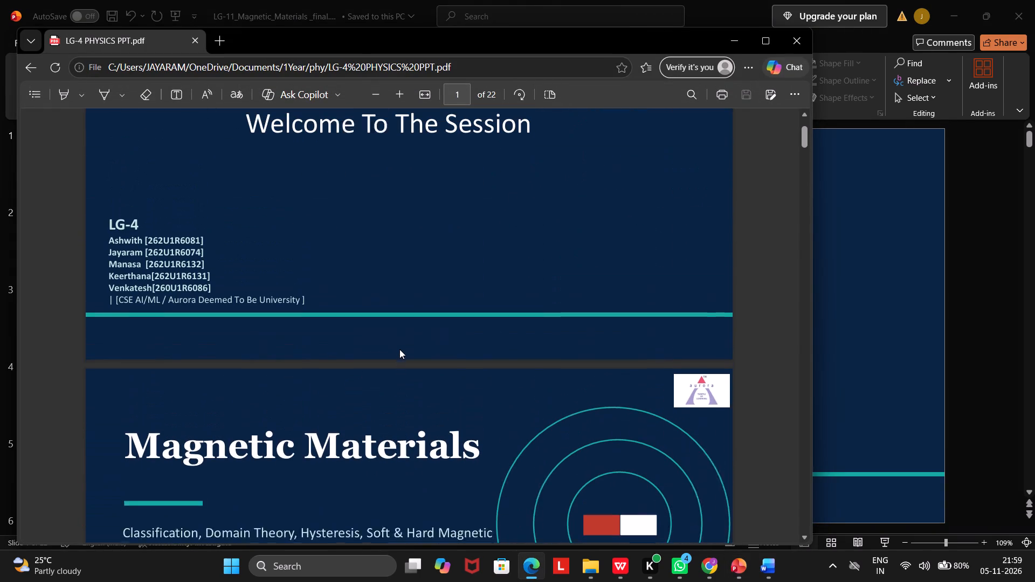
{"action": "left_click", "coordinate": [753, 36]}
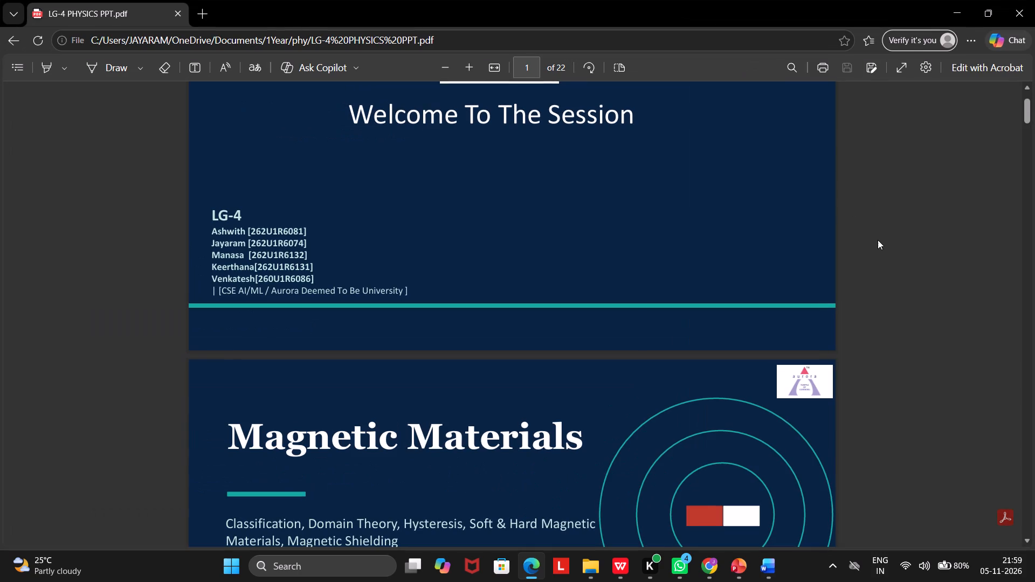
{"action": "scroll", "coordinate": [878, 240], "scroll_direction": "up", "scroll_amount": 4}
{"action": "left_click", "coordinate": [898, 67]}
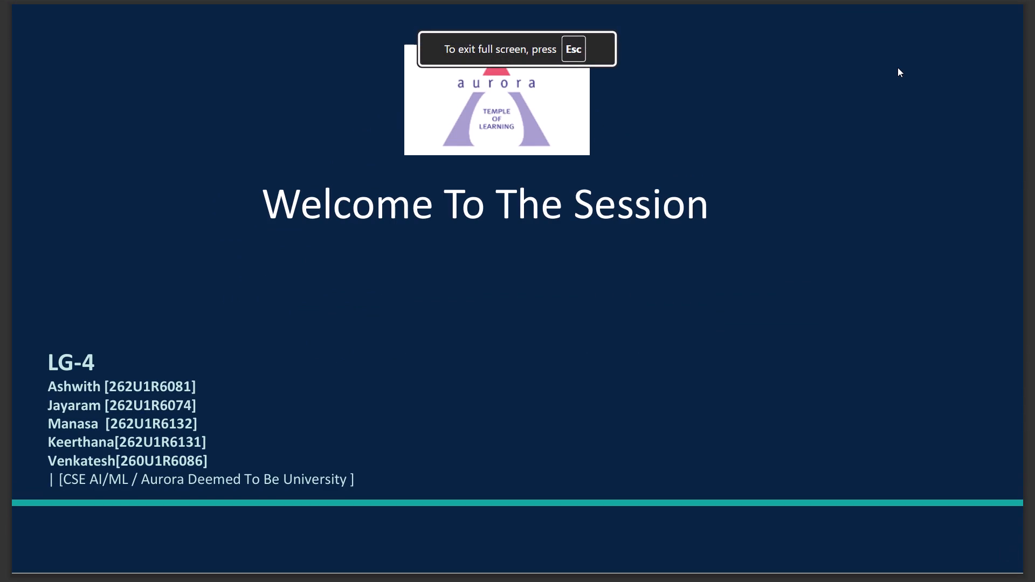
Skim the full-screen PDF's pages, including the domain theory and soft magnetic materials pages, and return to the beginning.
{"action": "key", "text": "Right"}
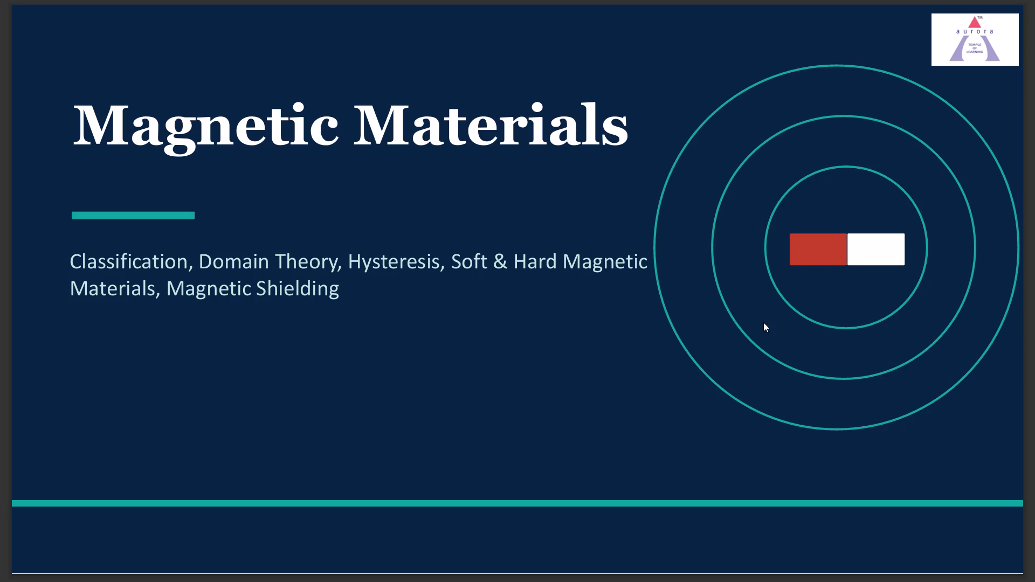
{"action": "double_click", "coordinate": [798, 305]}
{"action": "scroll", "coordinate": [640, 368], "scroll_direction": "down", "scroll_amount": 1}
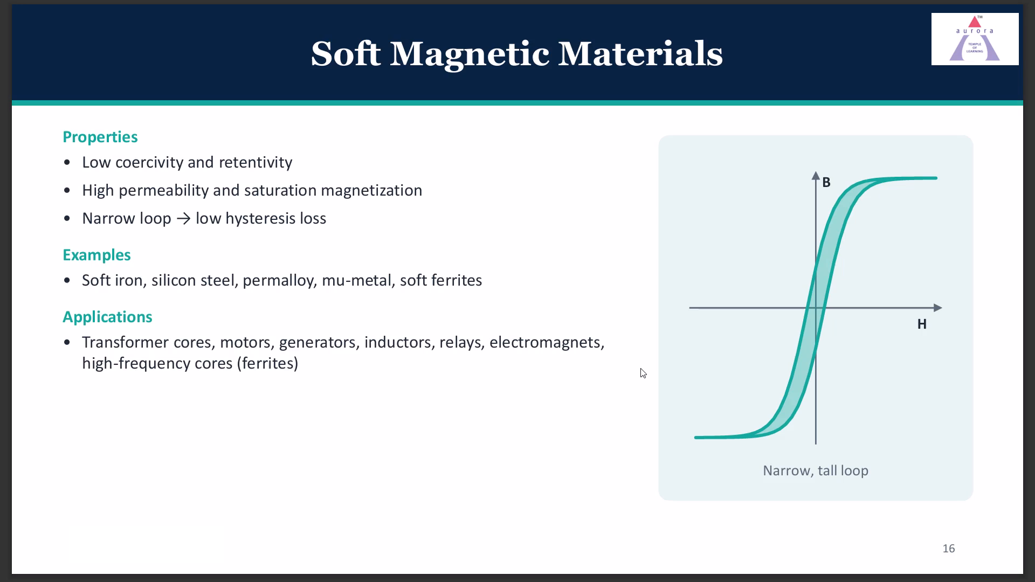
{"action": "scroll", "coordinate": [640, 368], "scroll_direction": "up", "scroll_amount": 4}
{"action": "scroll", "coordinate": [429, 332], "scroll_direction": "down", "scroll_amount": 1}
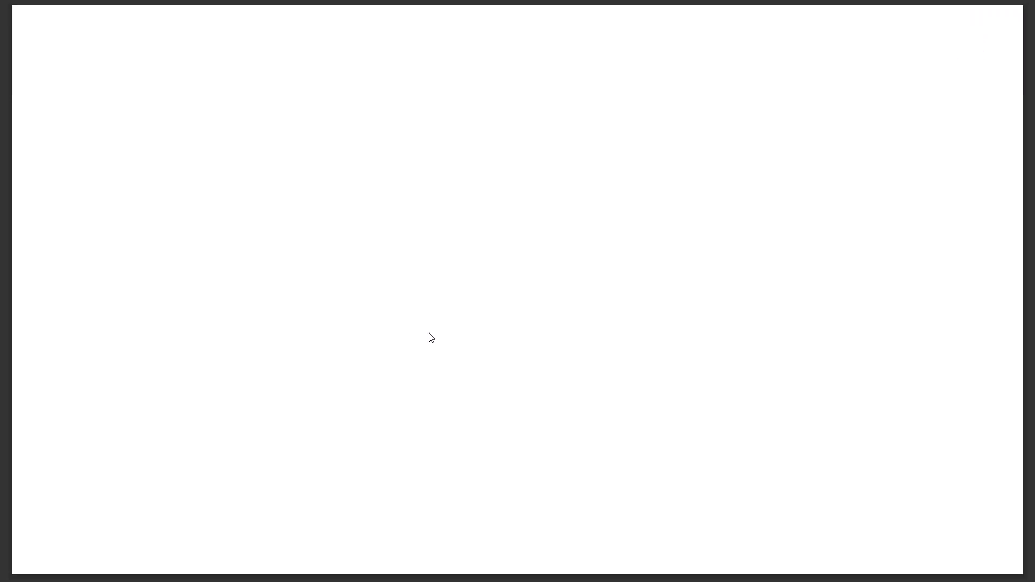
{"action": "scroll", "coordinate": [429, 332], "scroll_direction": "down", "scroll_amount": 1}
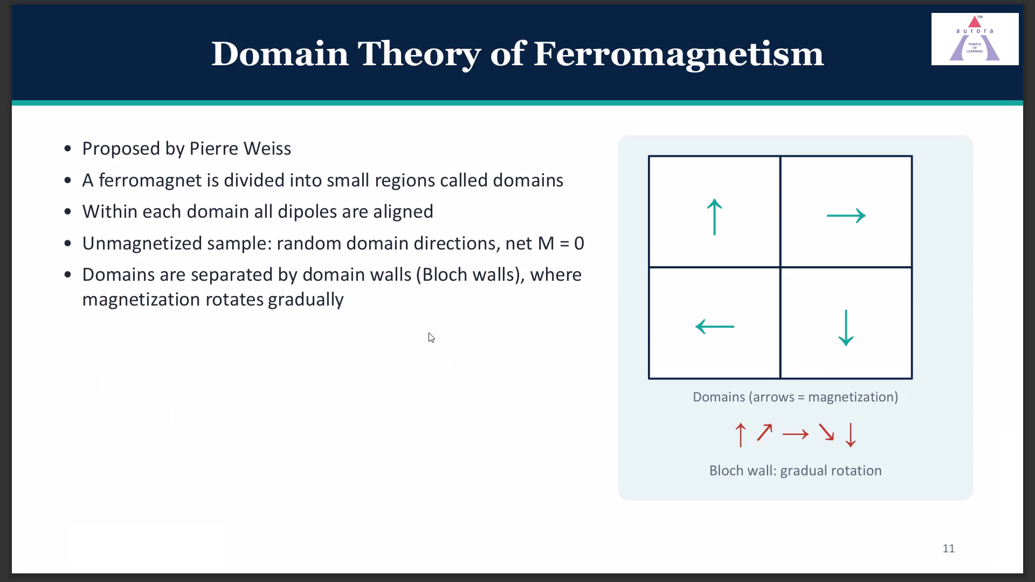
{"action": "scroll", "coordinate": [429, 332], "scroll_direction": "up", "scroll_amount": 2}
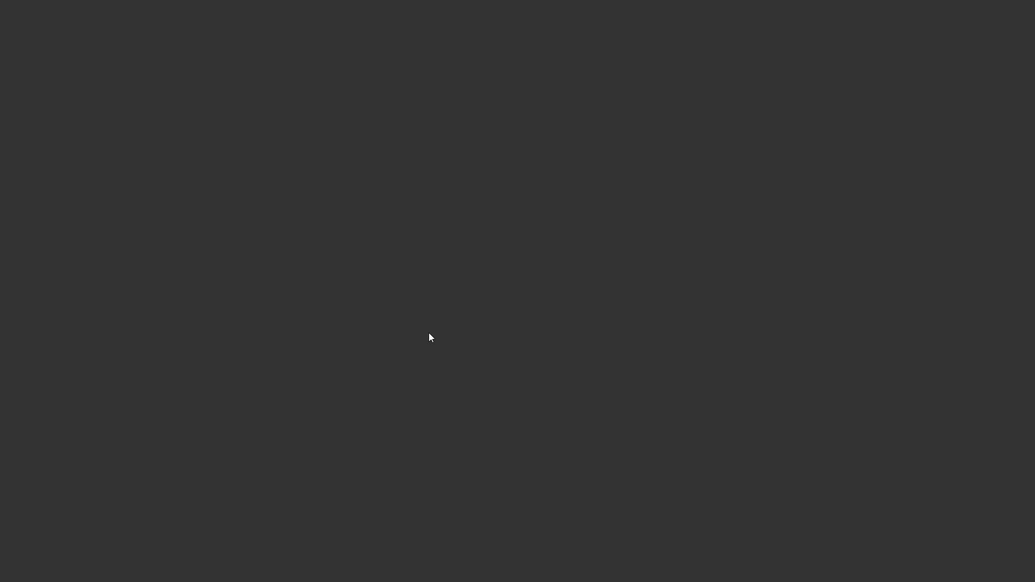
{"action": "scroll", "coordinate": [429, 332], "scroll_direction": "up", "scroll_amount": 2}
Page forward through the full-screen PDF from the agenda to the closing Thank You page.
{"action": "key", "text": "Right"}
{"action": "key", "text": "Right"}
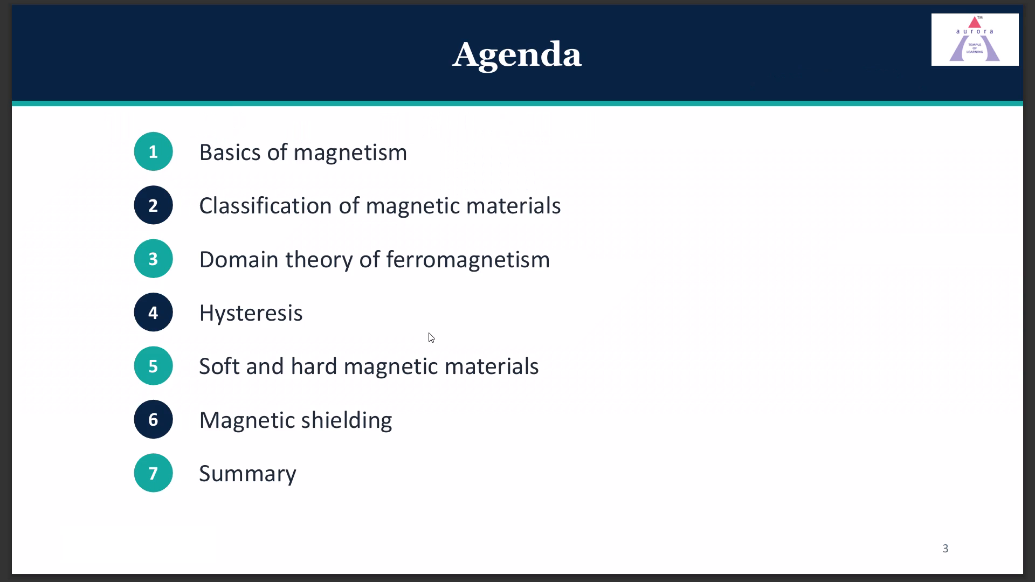
{"action": "key", "text": "Right"}
{"action": "key", "text": "Right"}
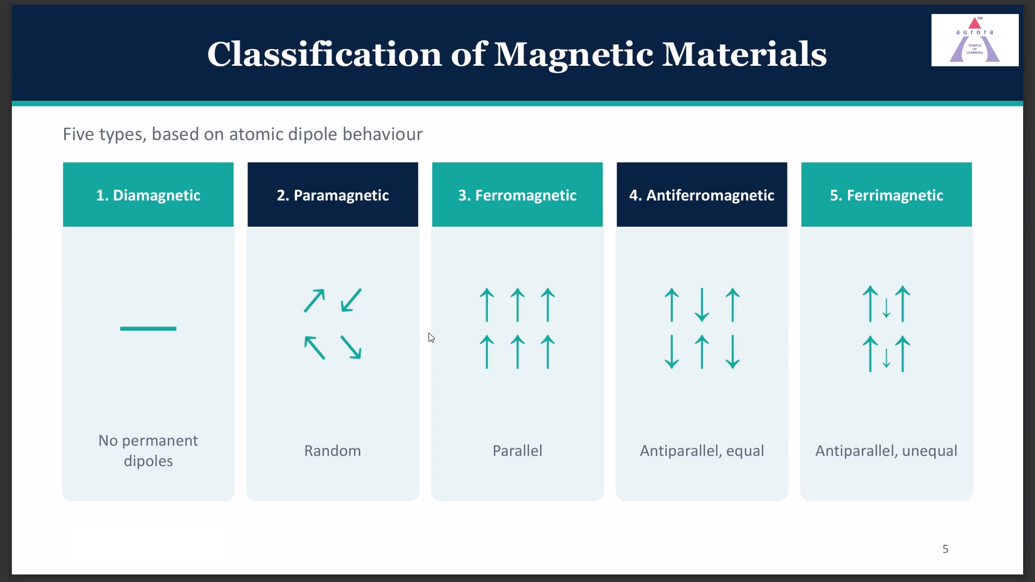
{"action": "key", "text": "Right"}
{"action": "key", "text": "Right"}
{"action": "key", "text": "Right"}
{"action": "key", "text": "Right"}
{"action": "key", "text": "Right"}
{"action": "key", "text": "Right"}
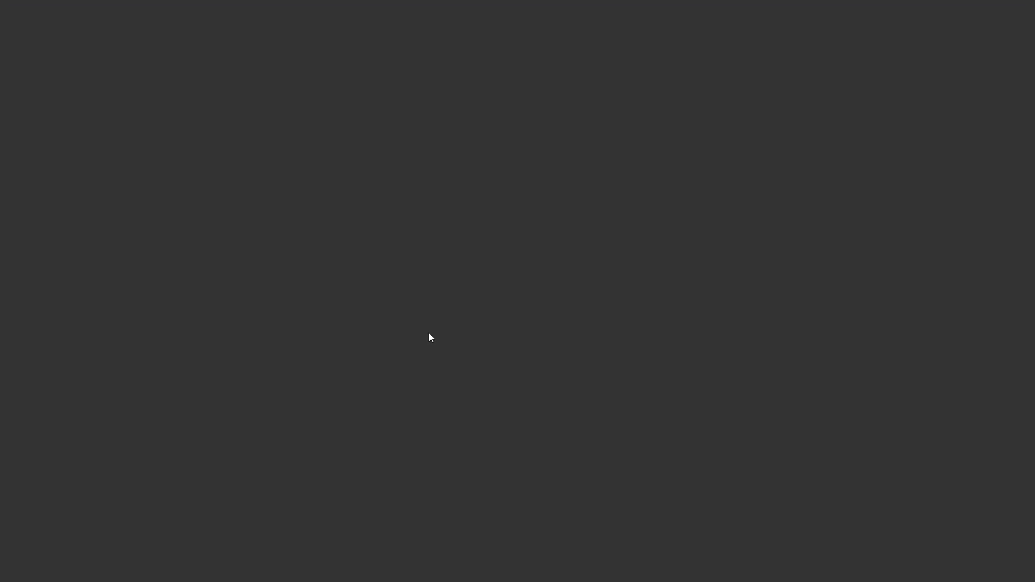
{"action": "key", "text": "Right"}
{"action": "key", "text": "Right"}
{"action": "key", "text": "Right"}
{"action": "key", "text": "Right"}
{"action": "key", "text": "Right"}
{"action": "key", "text": "Right"}
{"action": "key", "text": "Right"}
{"action": "key", "text": "Right"}
{"action": "key", "text": "Right"}
{"action": "key", "text": "Right"}
{"action": "key", "text": "Right"}
{"action": "key", "text": "Right"}
{"action": "key", "text": "Right"}
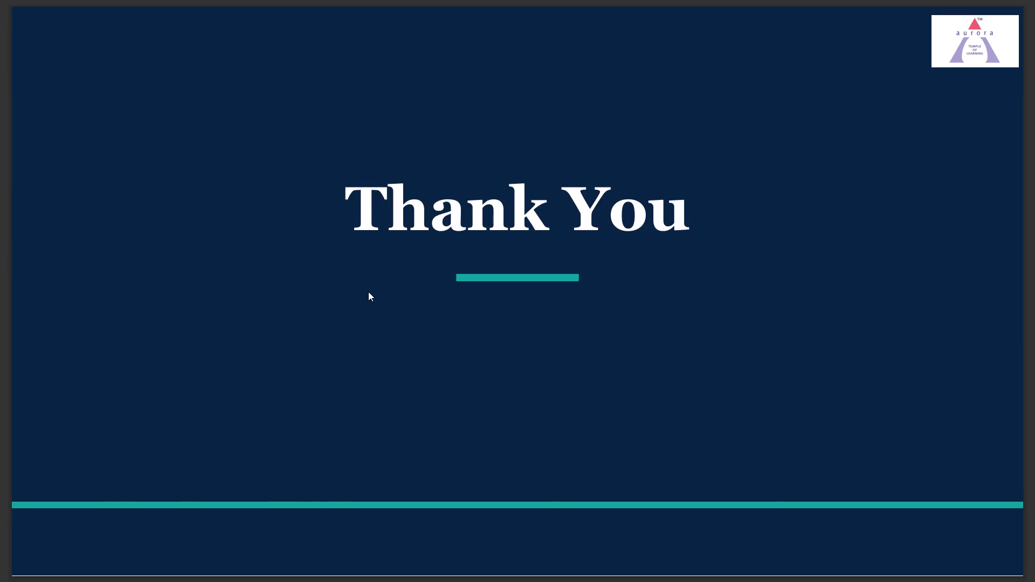
Page backward through the full-screen PDF from the Thank You page to review the earlier slides.
{"action": "key", "text": "Left"}
{"action": "key", "text": "Left"}
{"action": "key", "text": "Left"}
{"action": "key", "text": "Left"}
{"action": "key", "text": "Left"}
{"action": "key", "text": "Left"}
{"action": "key", "text": "Left"}
{"action": "key", "text": "Left"}
{"action": "key", "text": "Left"}
{"action": "key", "text": "Left"}
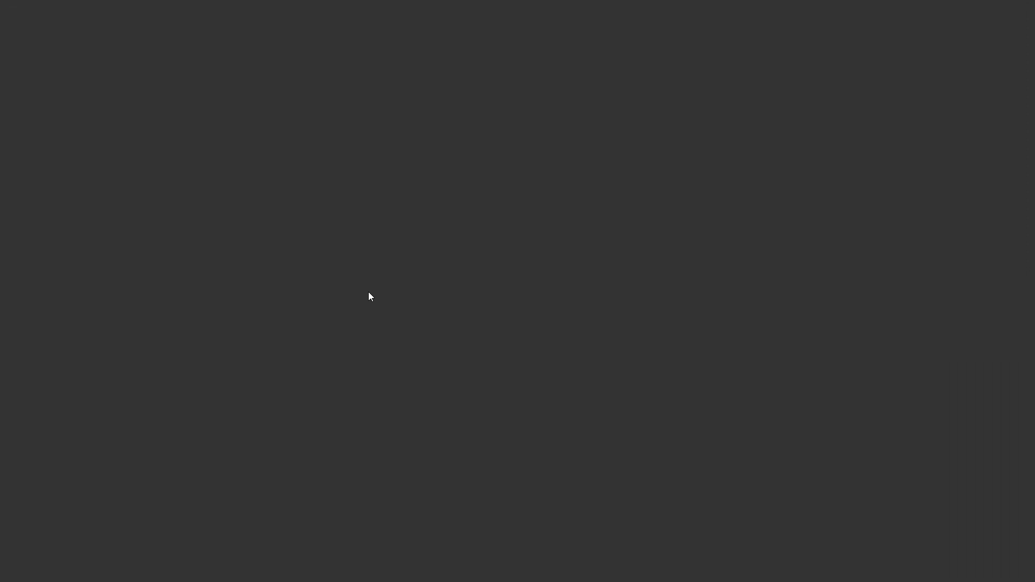
{"action": "key", "text": "Left"}
{"action": "scroll", "coordinate": [582, 311], "scroll_direction": "right", "scroll_amount": 6}
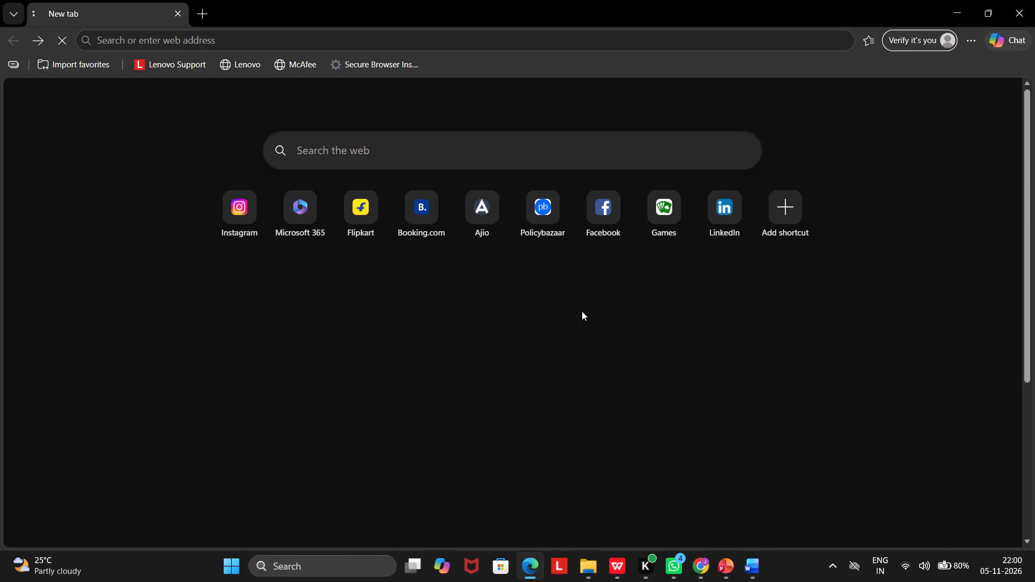